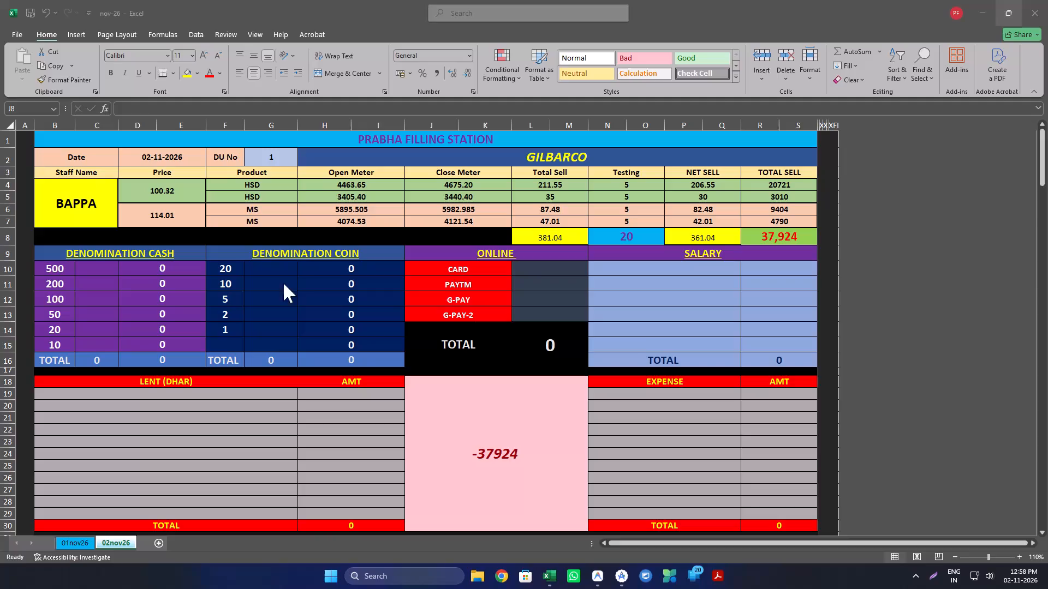
Change the staff name for DU No 1 (GILBARCO) on the 02nov26 sheet to RAKESH.
scroll(306, 275, up, 11)
double_click(69, 201)
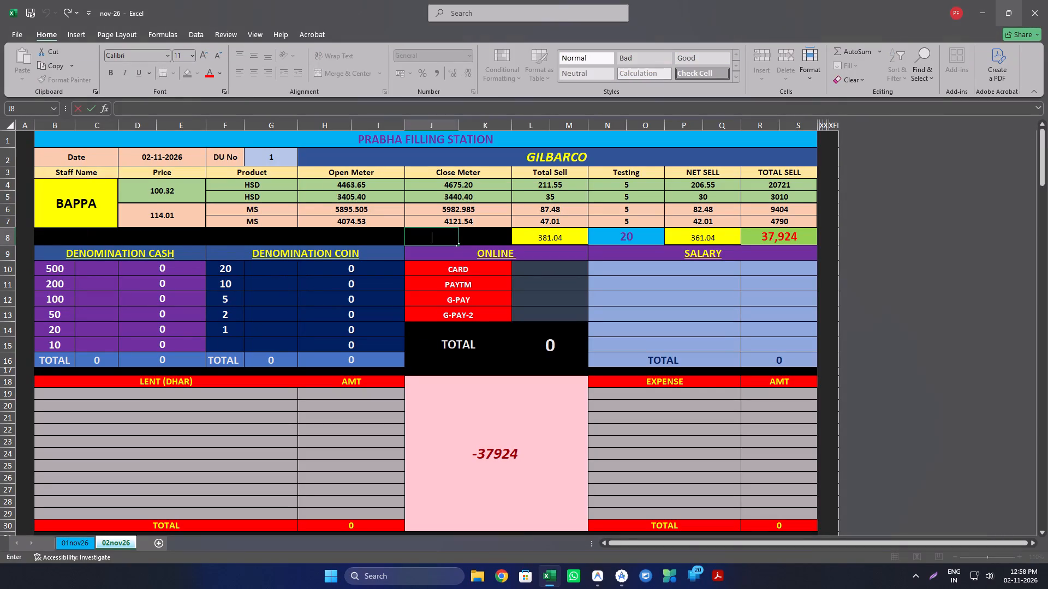
click(100, 199)
click(124, 185)
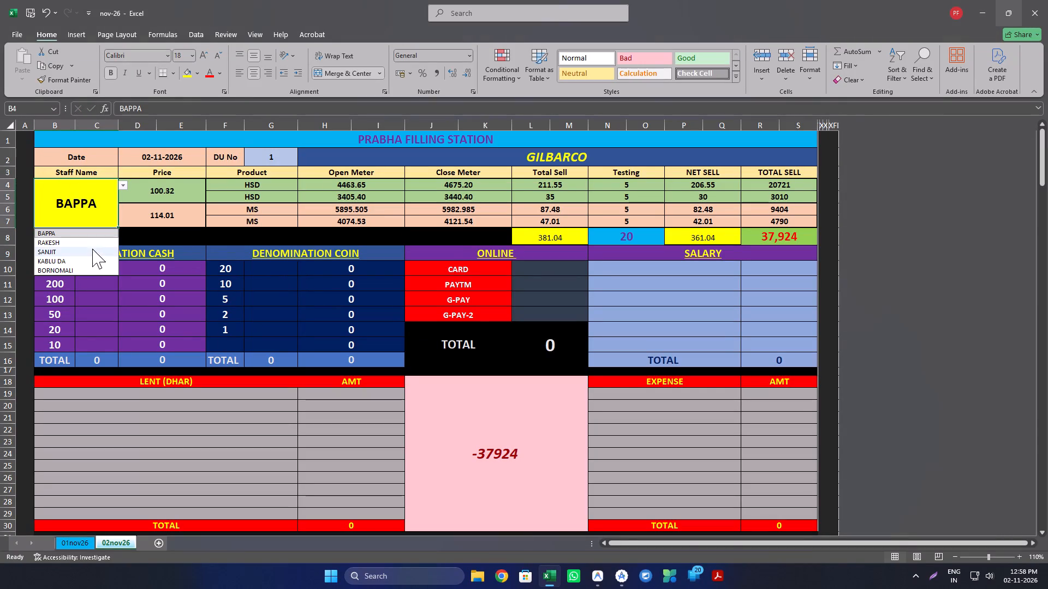
click(86, 239)
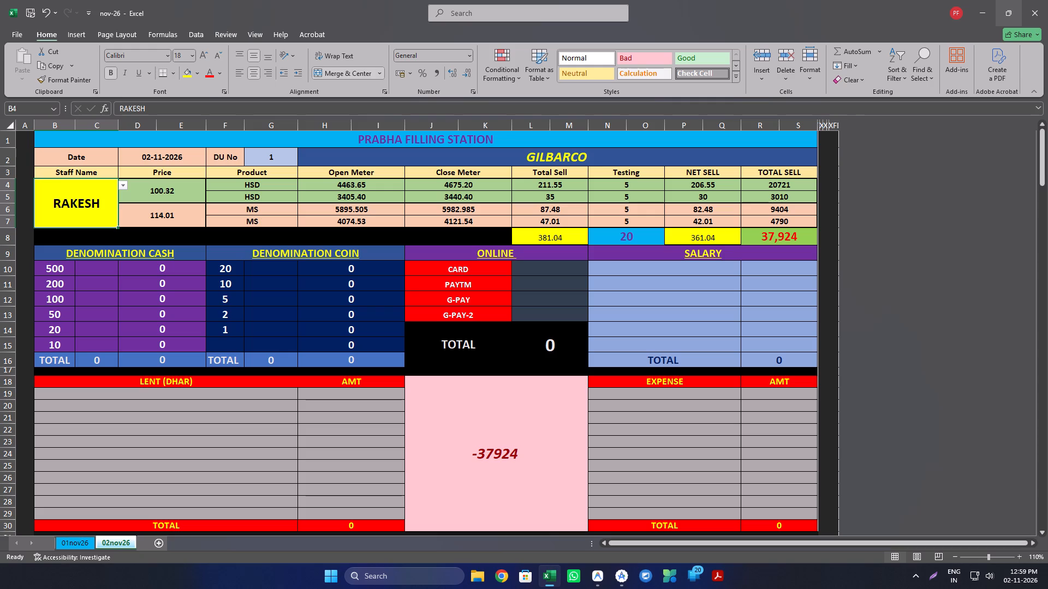
Enter the DU No 1 cash note counts: 34 for 500, 3 for 200, 16 for 100, 2 for 50, 7 for 20, and 5 for 10.
key(Return)
key(Return)
key(Return)
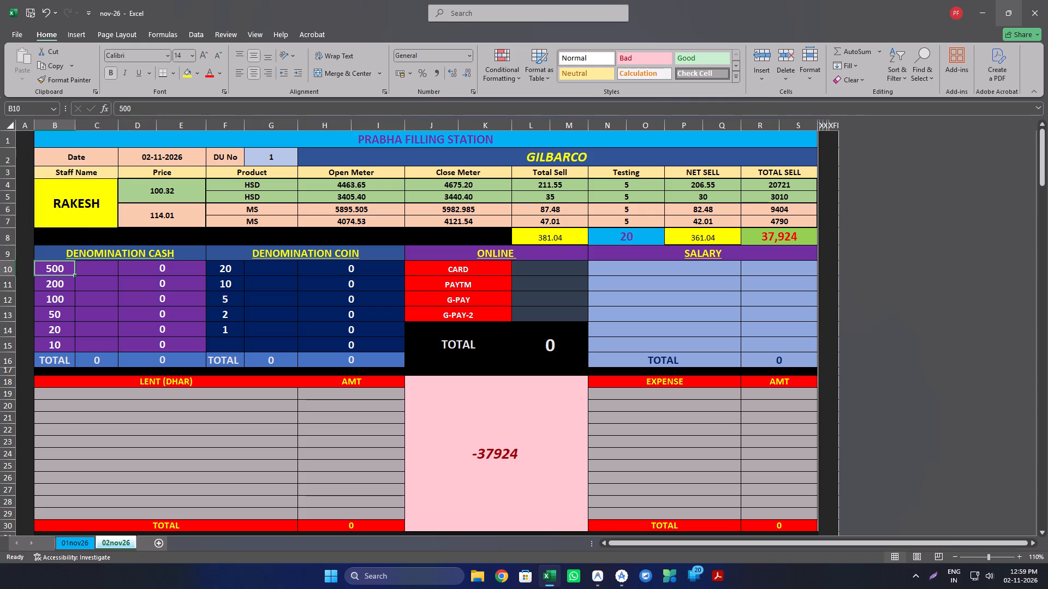
key(Right)
text(34)
key(Return)
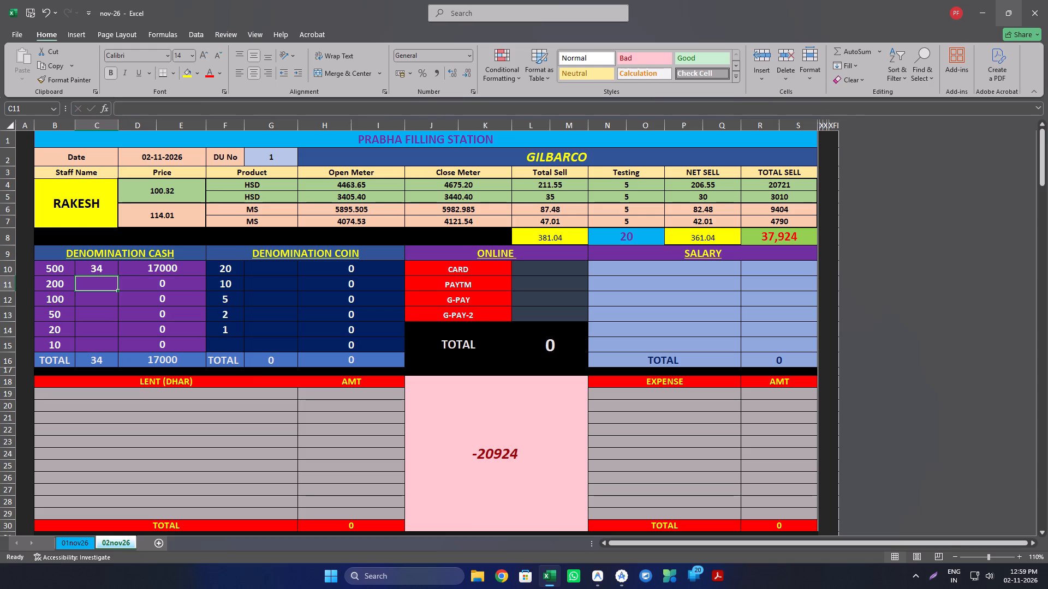
key(3)
key(Return)
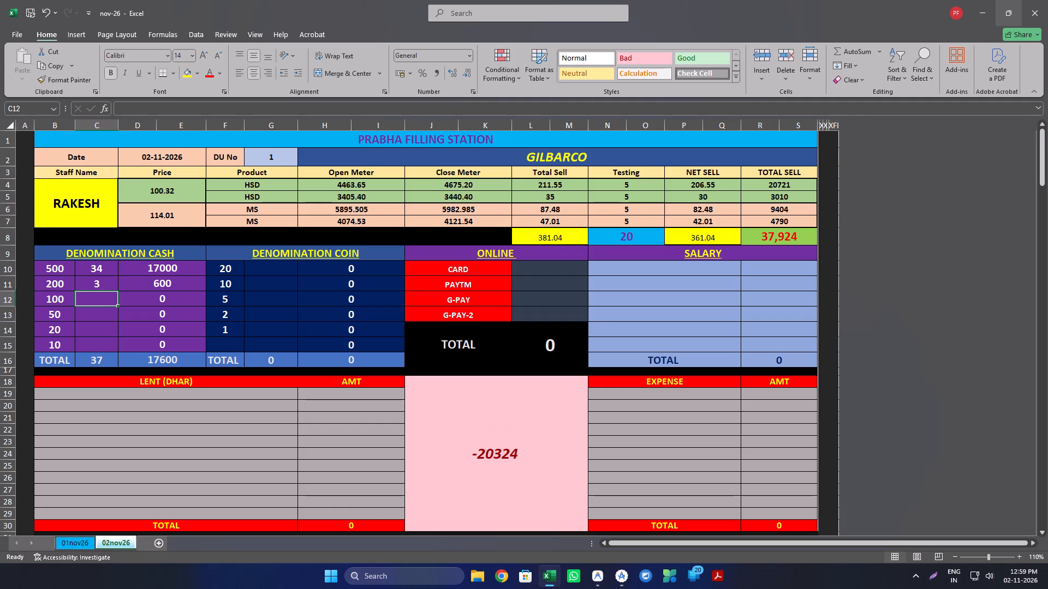
text(16)
key(Return)
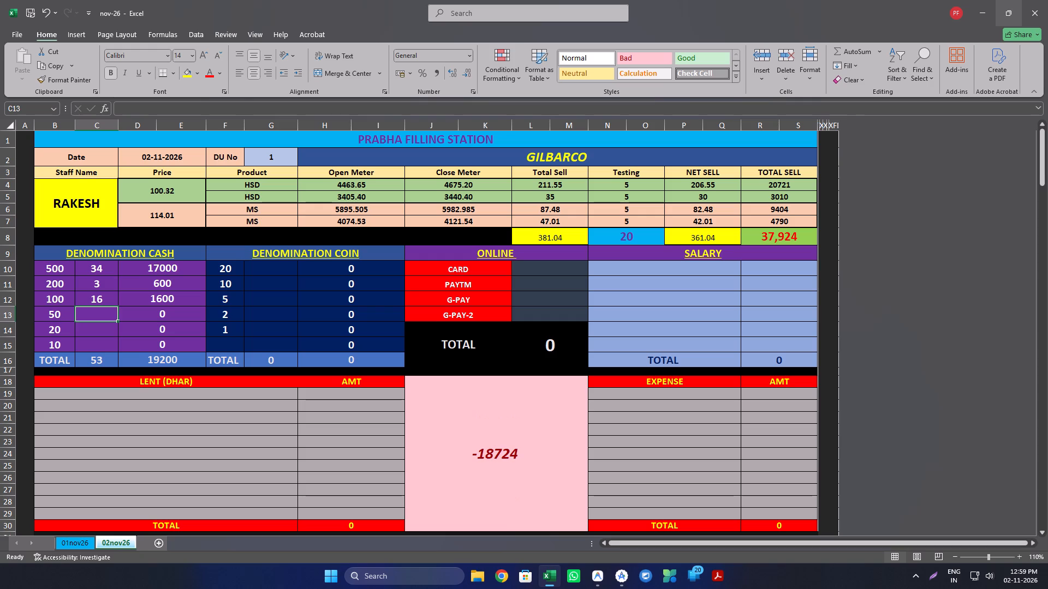
key(2)
key(Return)
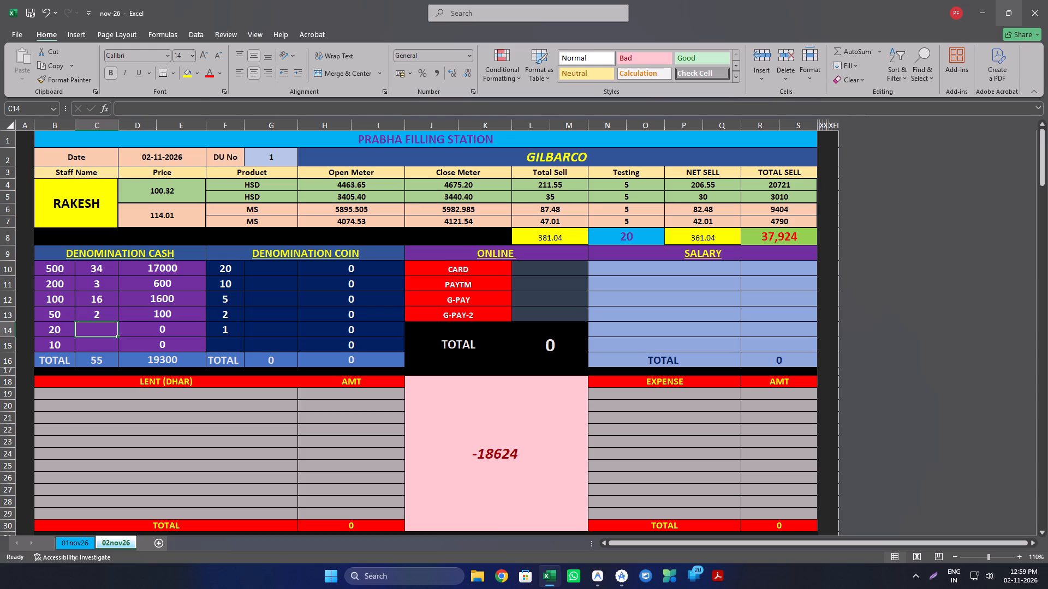
key(7)
key(Return)
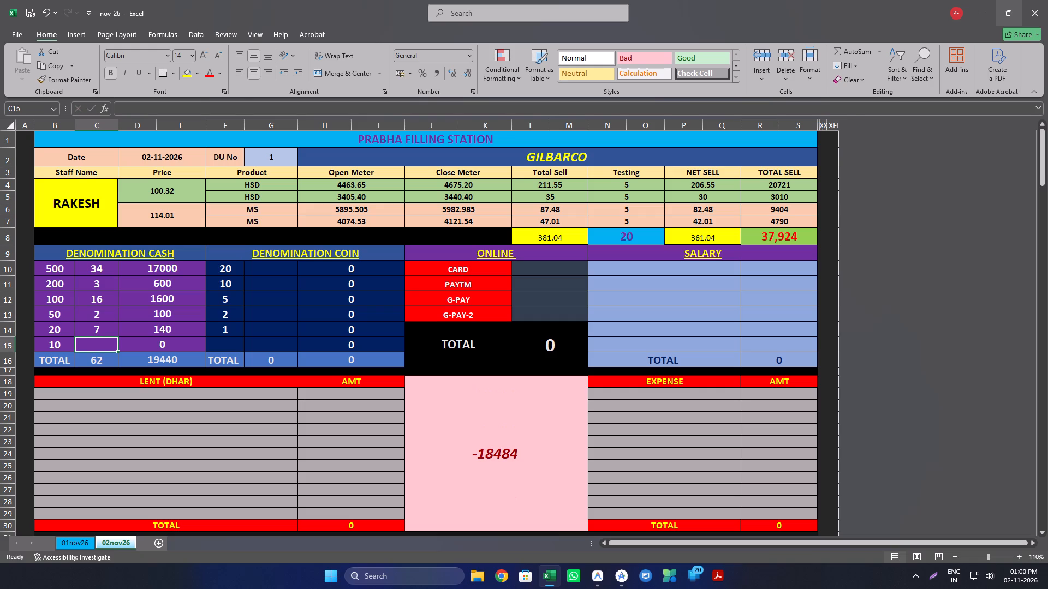
key(5)
key(Return)
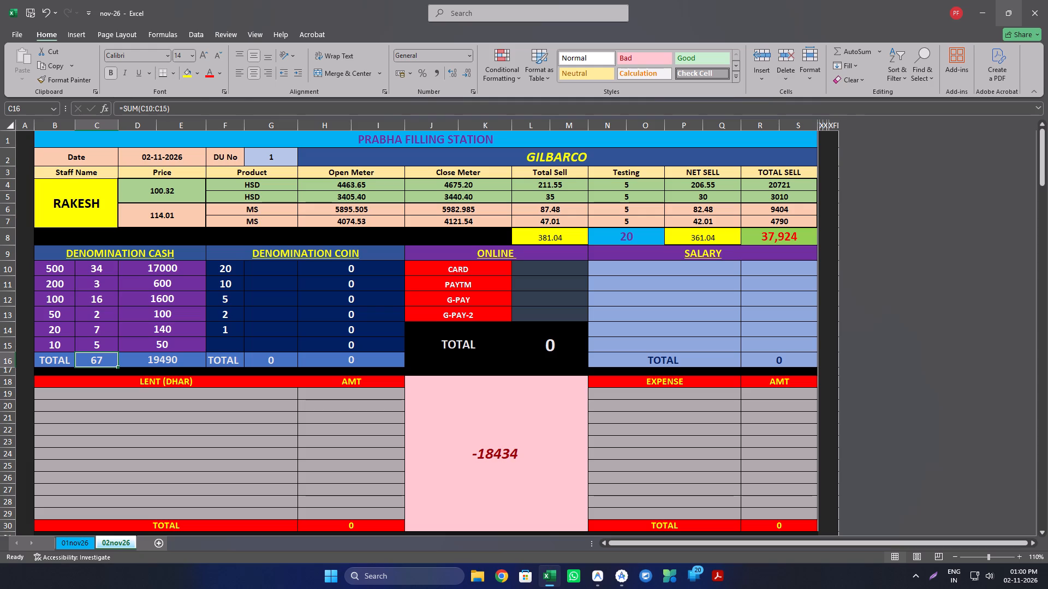
Enter the DU No 1 coin counts: 1 for the 10 coin and 1 for the 1 coin.
key(Right)
key(Right)
key(Right)
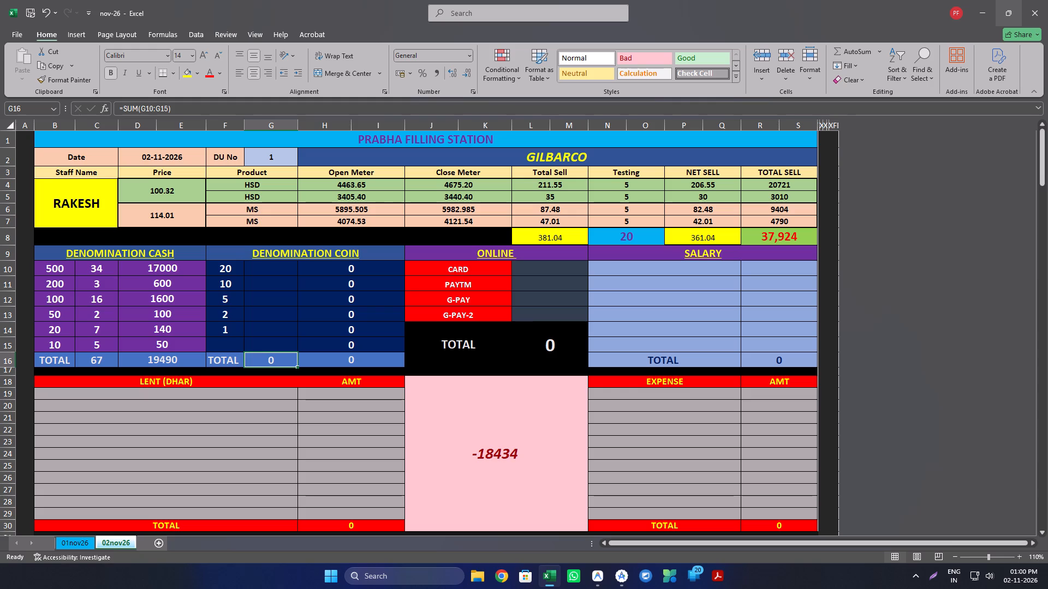
key(Up)
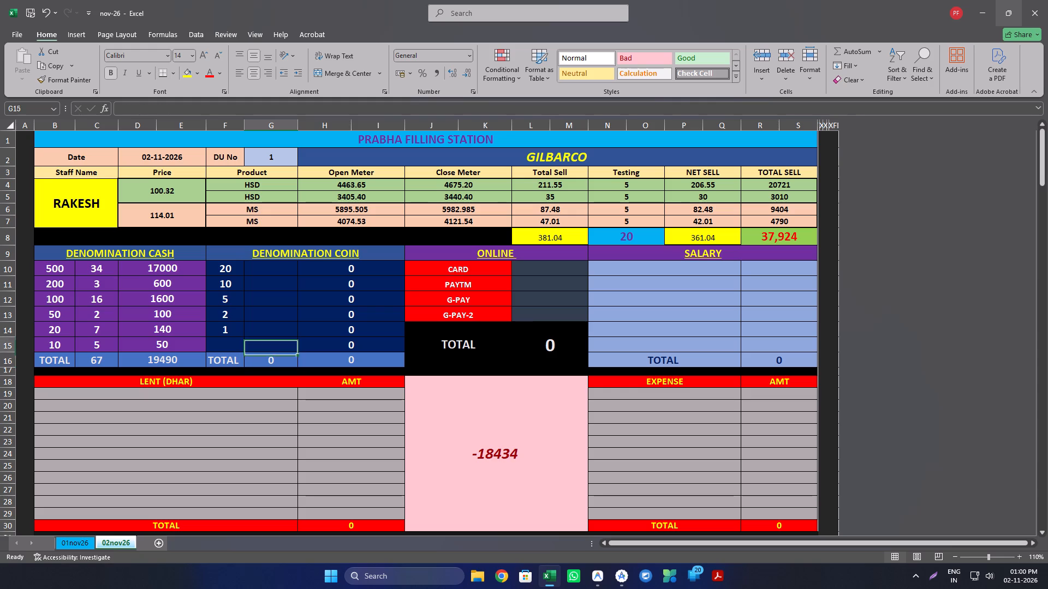
key(Up)
key(Up)
key(Up)
key(Up)
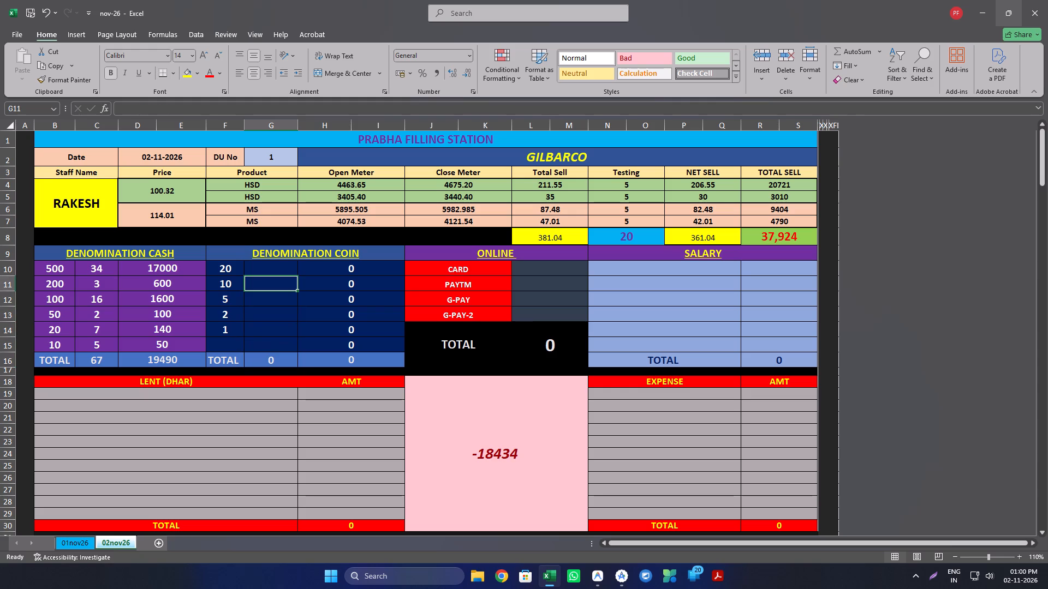
key(Return)
key(Up)
key(1)
key(Return)
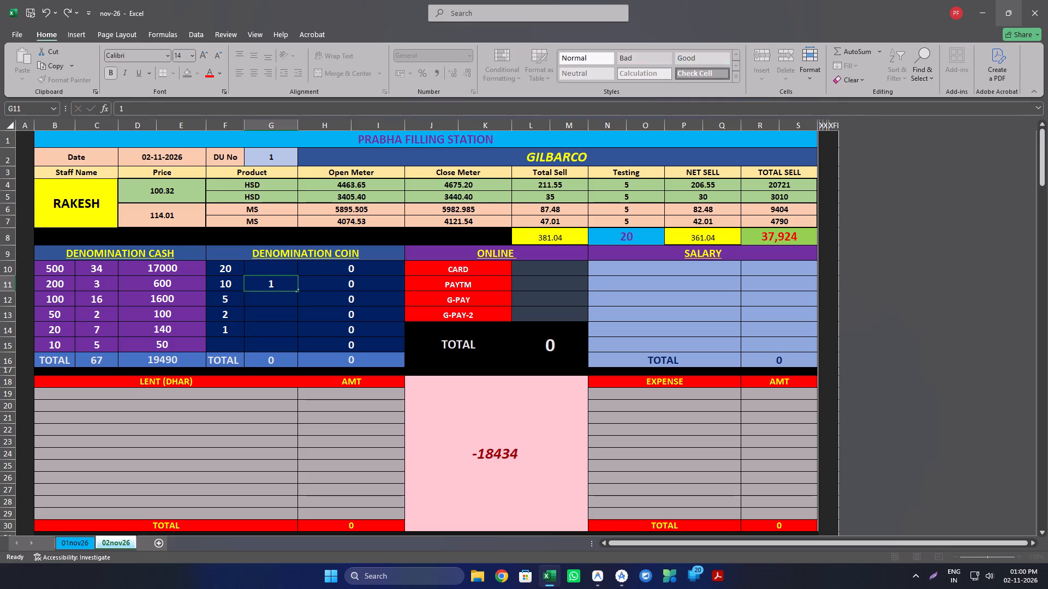
key(Return)
key(Return)
key(1)
key(Return)
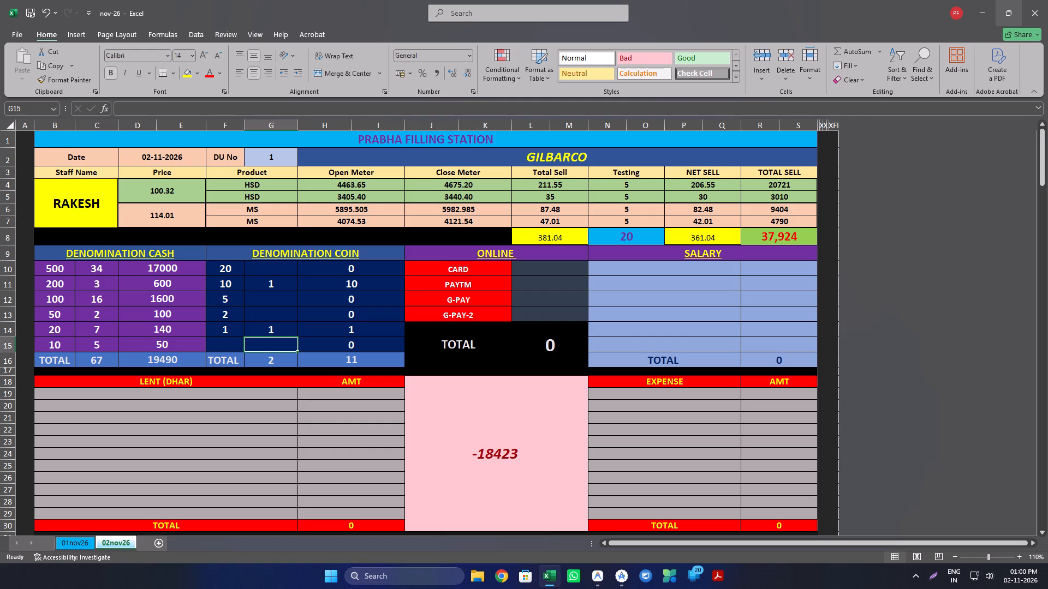
Enter the DU No 1 online payments: 17199 for PAYTM and 1200 for CARD.
double_click(529, 286)
text(17)
text(199)
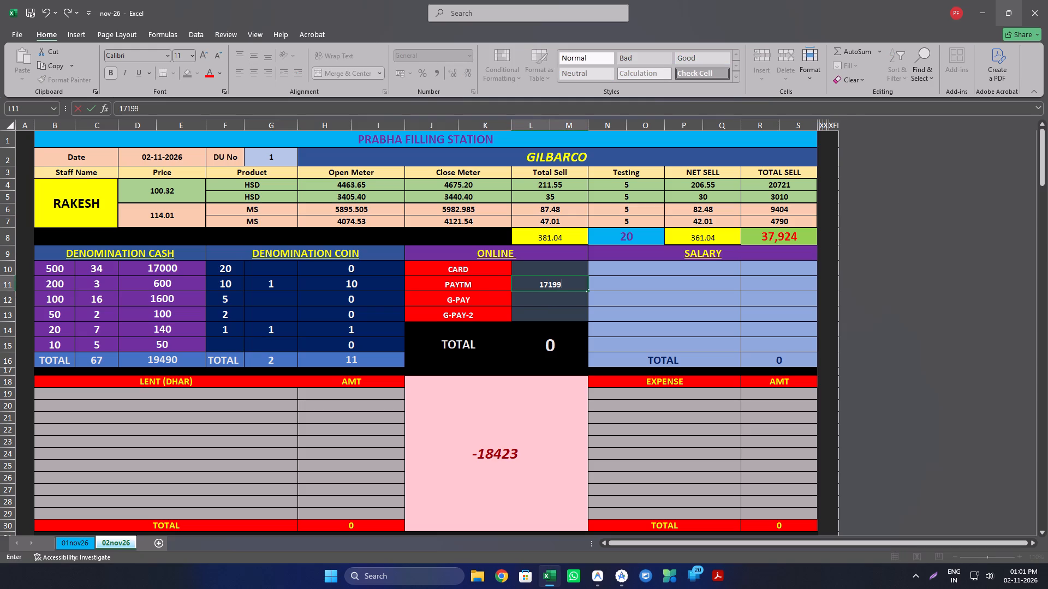
key(Return)
click(559, 271)
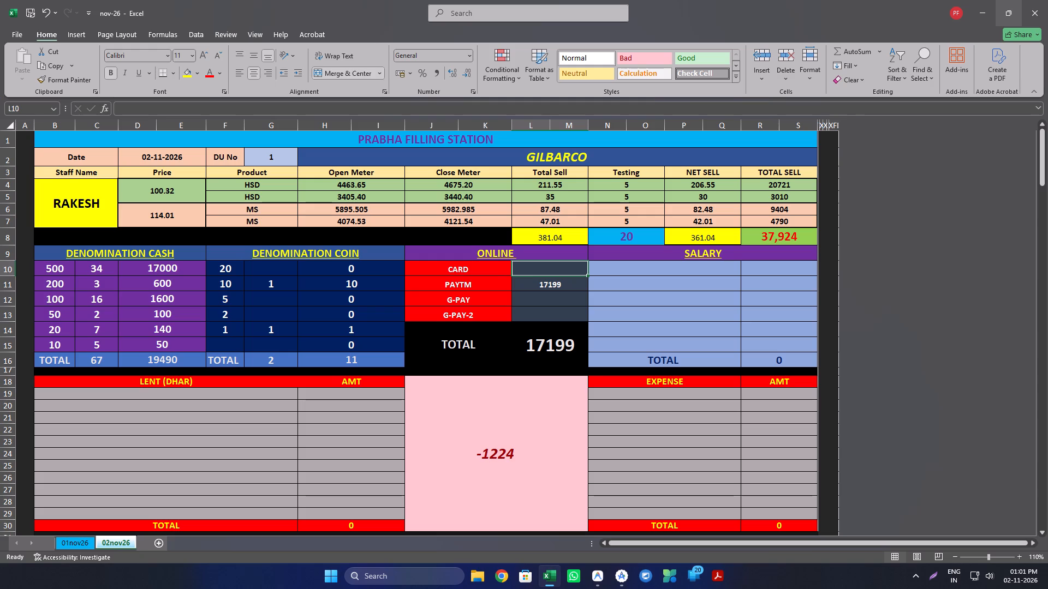
text(1200)
key(Return)
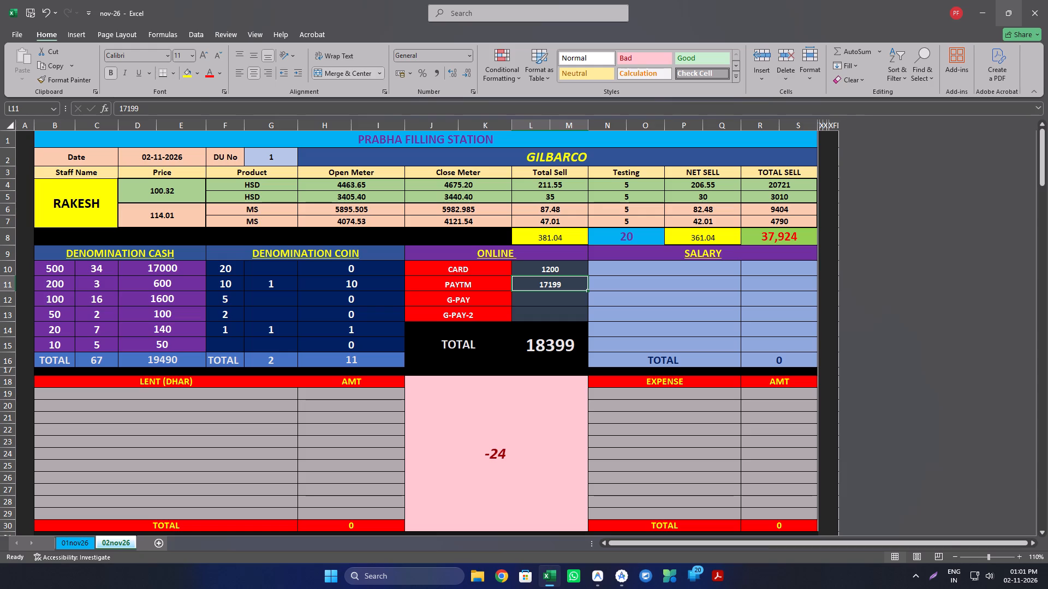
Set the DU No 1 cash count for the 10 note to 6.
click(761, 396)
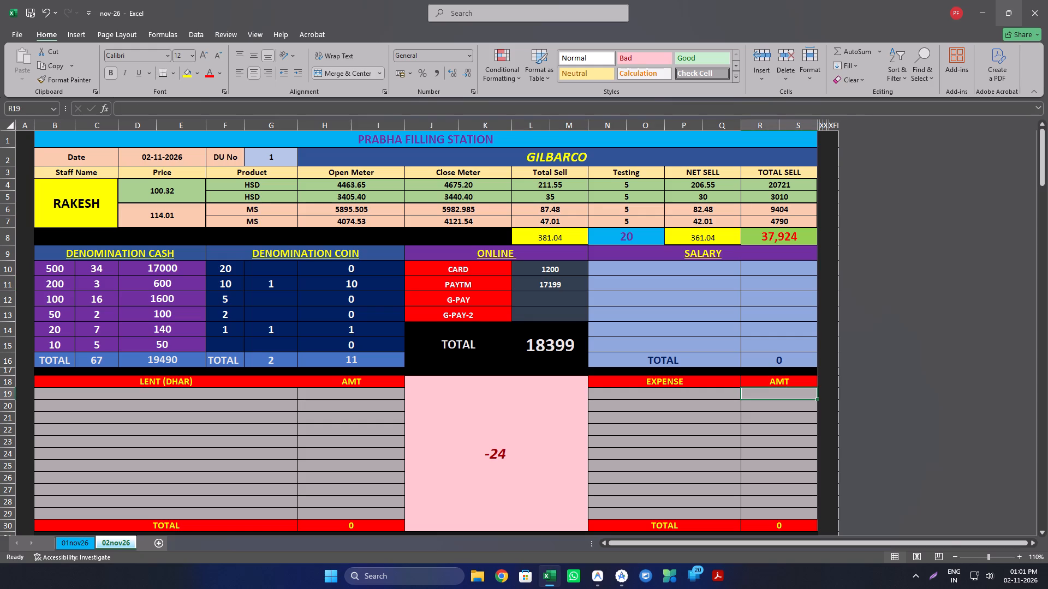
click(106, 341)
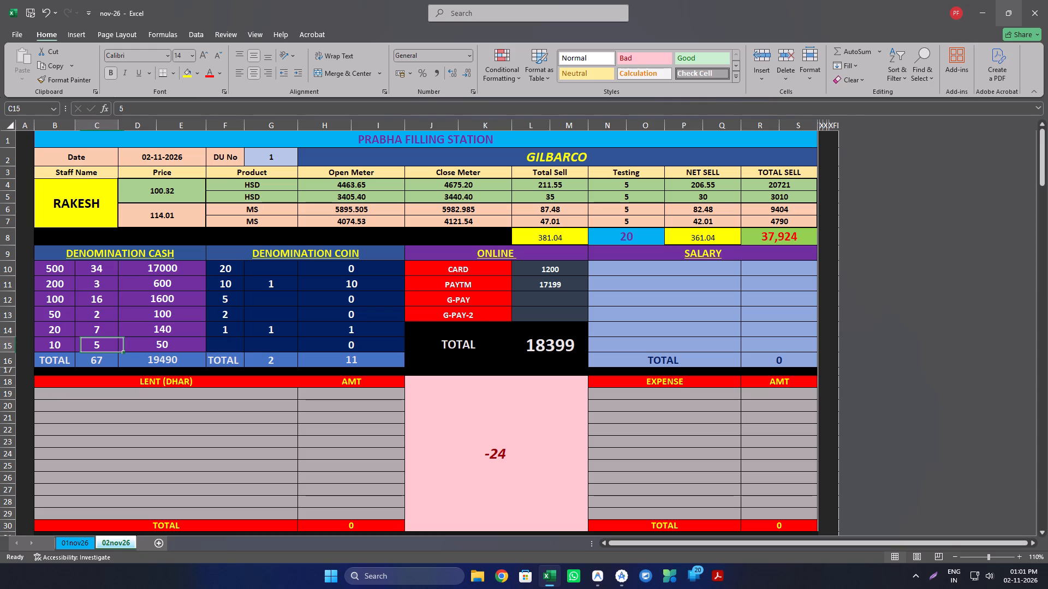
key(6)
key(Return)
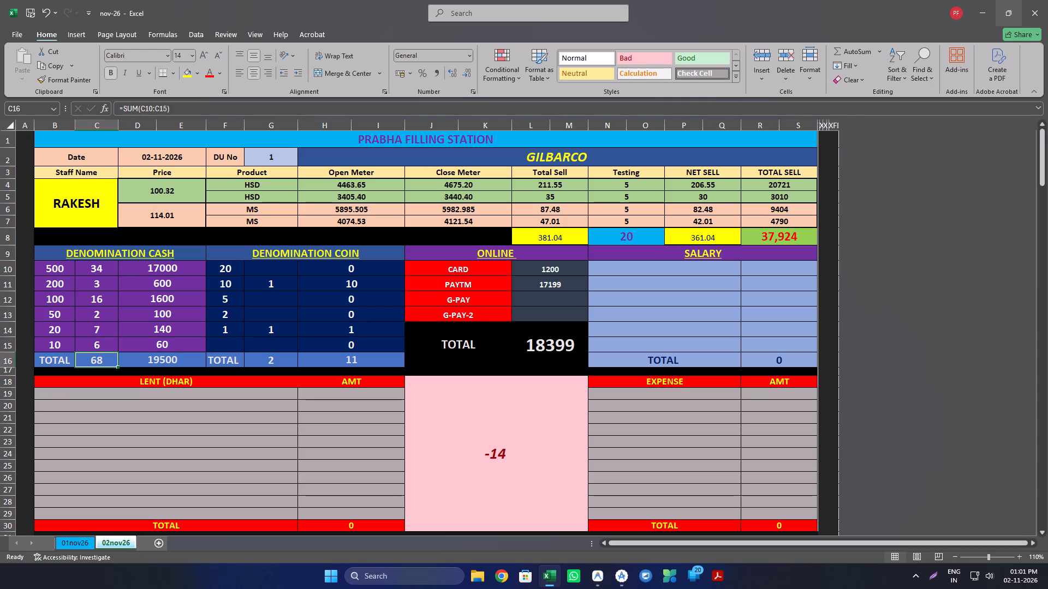
Enter 10 as the amount in the first expense row of DU No 1.
click(752, 394)
text(10)
key(Return)
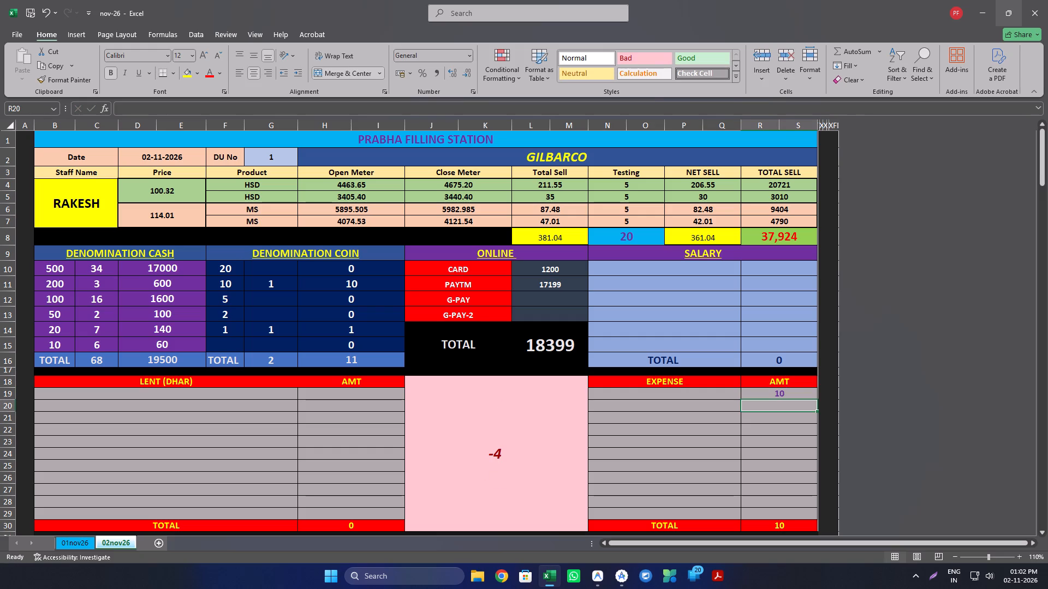
Set the DU No 1 cash count for the 10 note to 7.
click(99, 345)
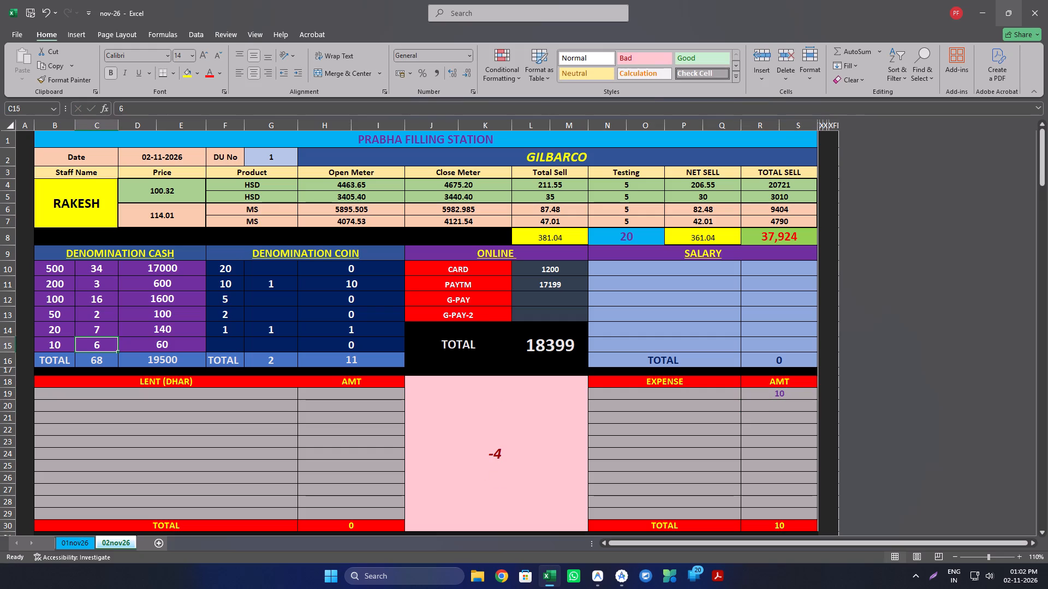
key(7)
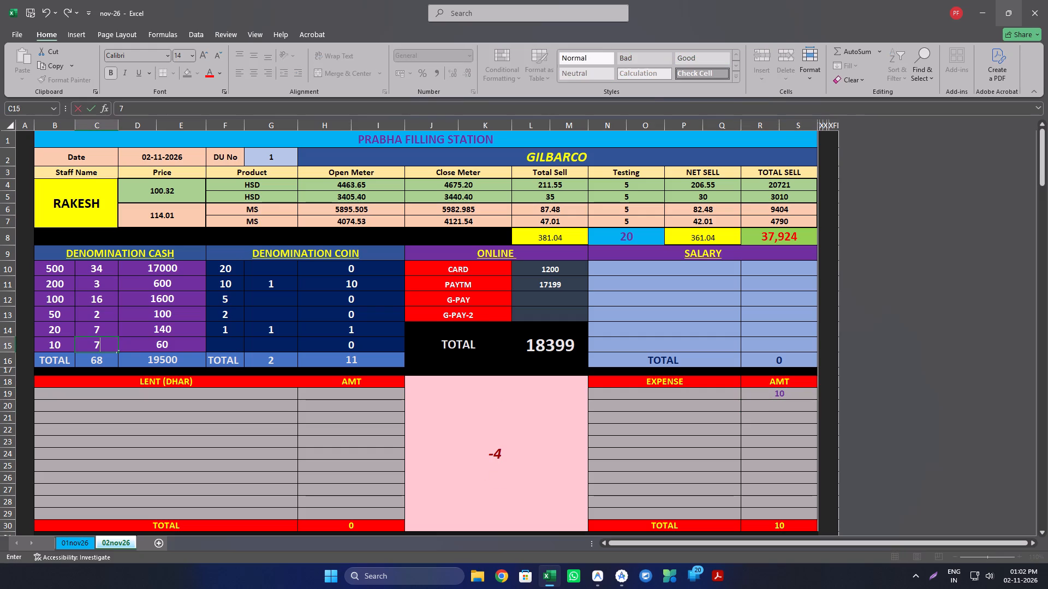
key(Return)
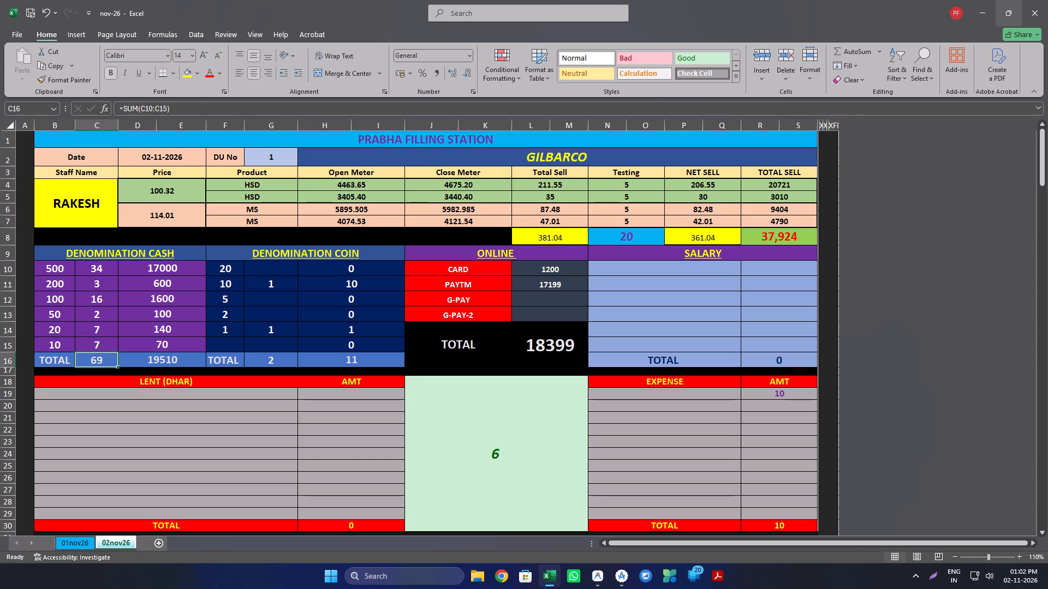
Describe the first DU No 1 expense as "staff tiffin".
click(669, 395)
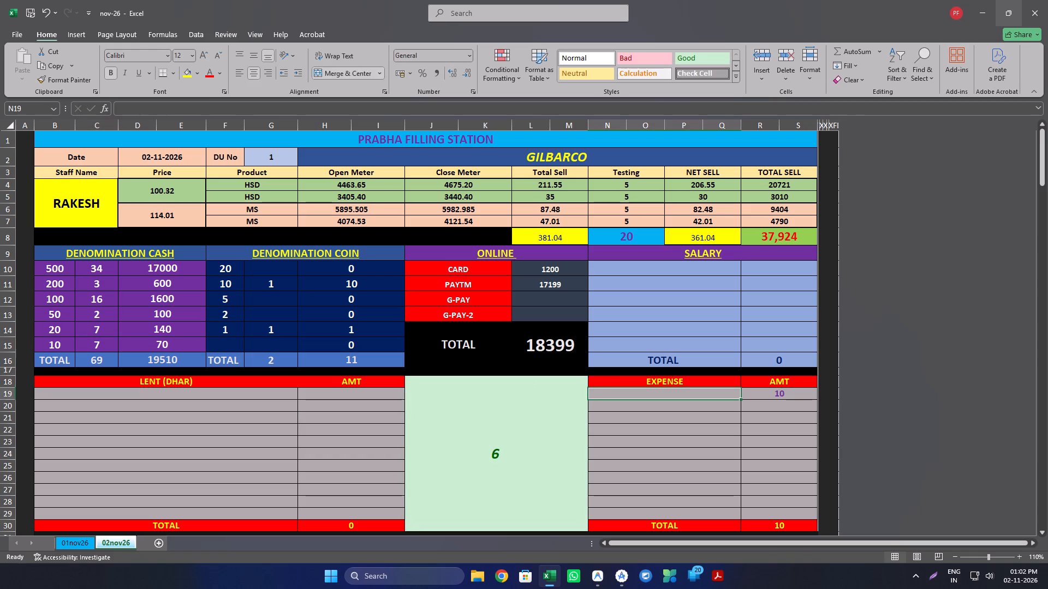
text(staff tiffin)
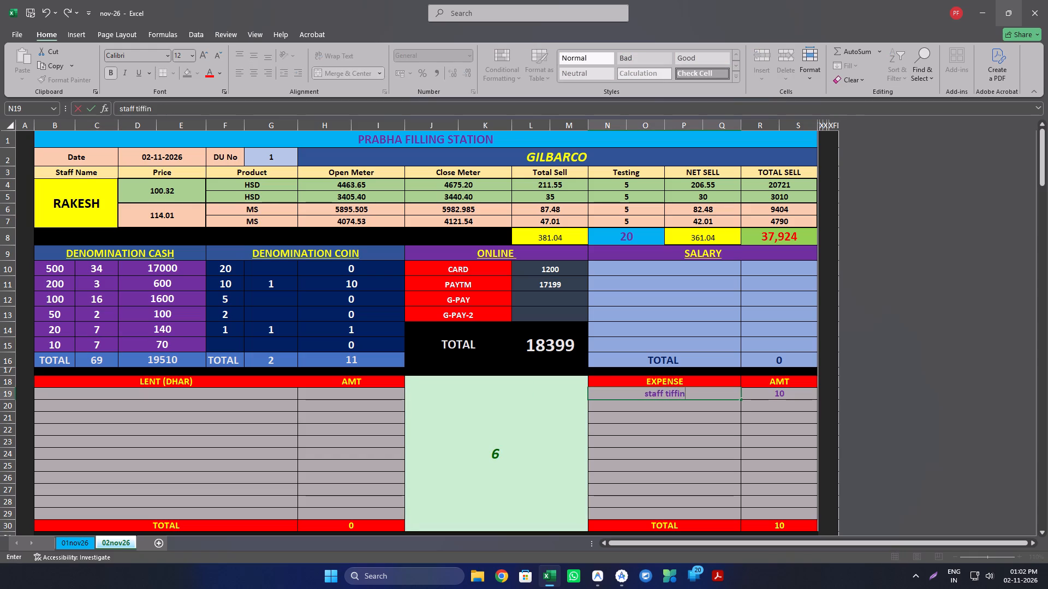
key(Return)
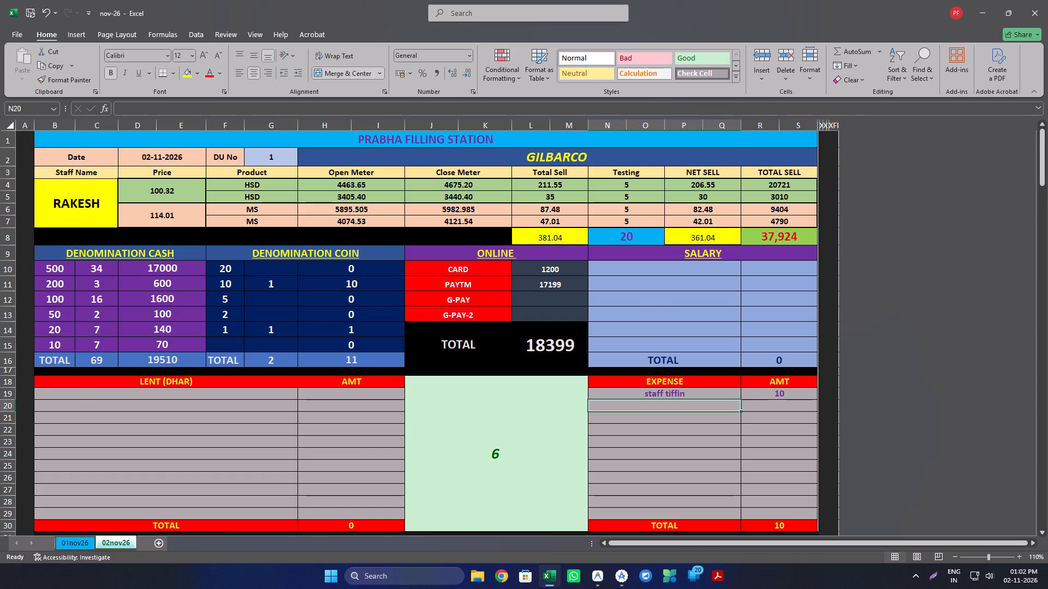
Go to the DU No 2 (TOKHEIM) section and select its empty PAYTM amount cell.
scroll(472, 351, down, 10)
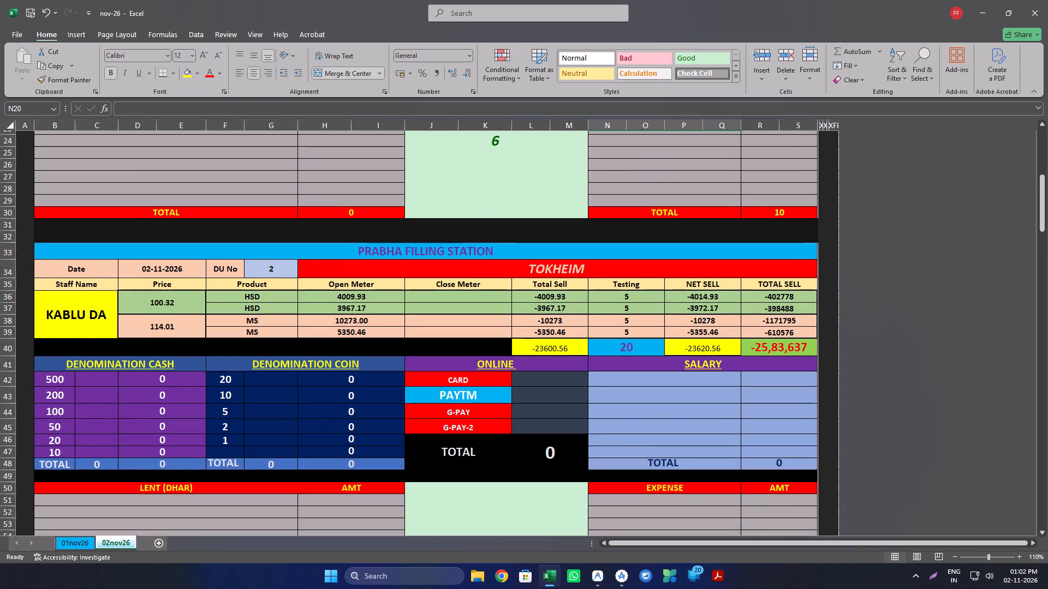
scroll(472, 352, down, 1)
click(550, 320)
scroll(550, 319, down, 3)
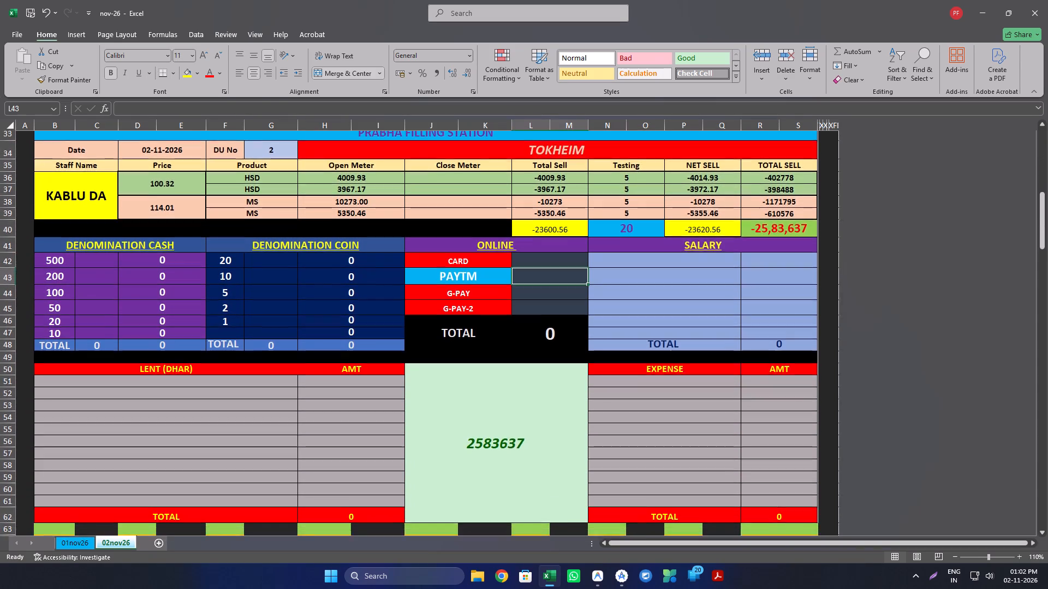
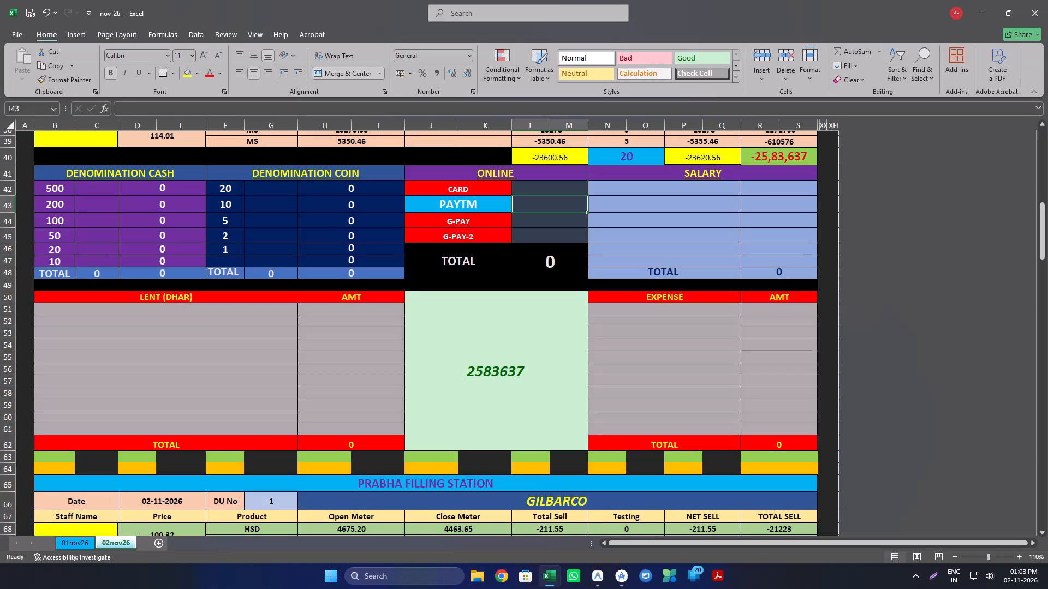
Enter the DU No 2 (TOKHEIM) close meter readings for the two HSD rows as 4110.71 and 4025.52.
scroll(570, 283, up, 3)
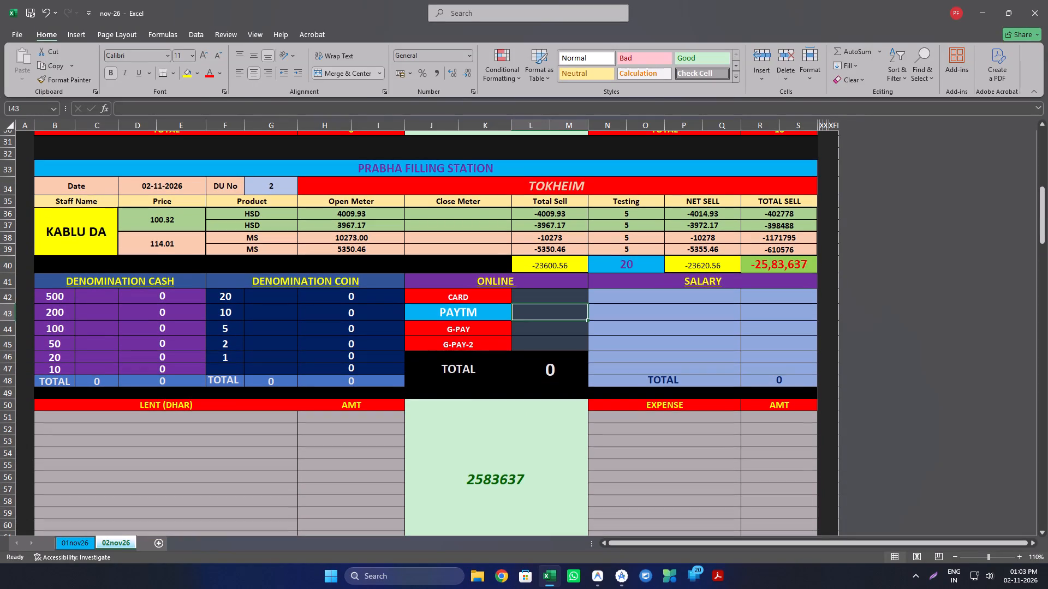
click(455, 215)
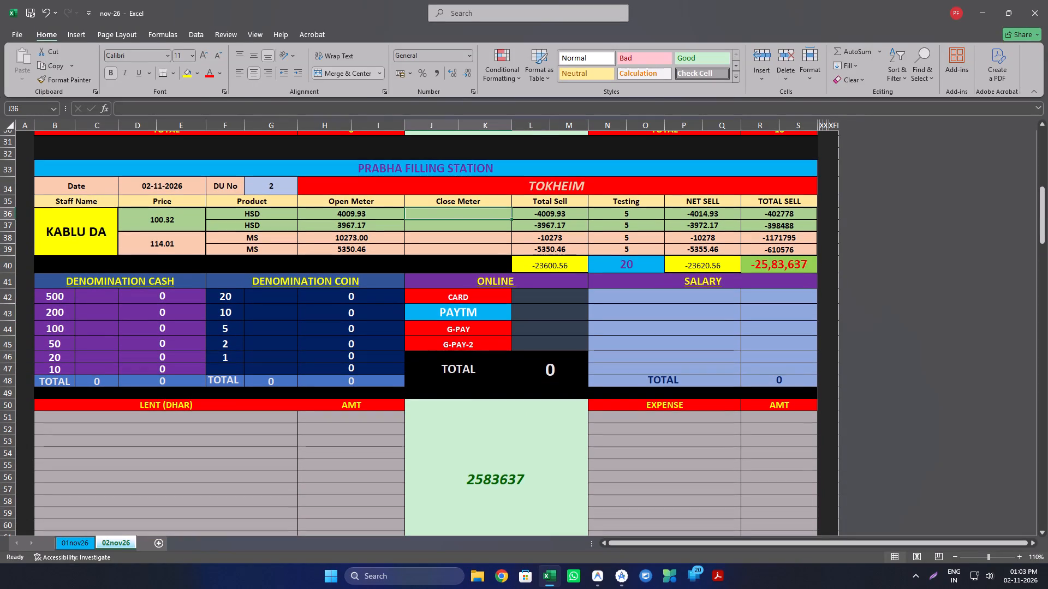
text(4110.)
key(0)
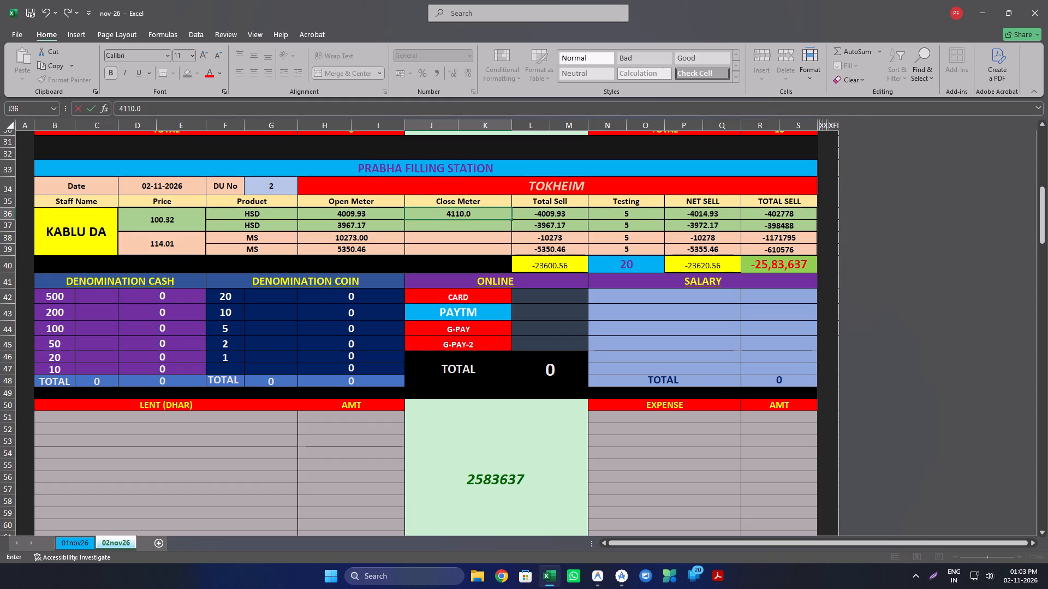
key(BackSpace)
text(71)
key(Return)
text(4025.)
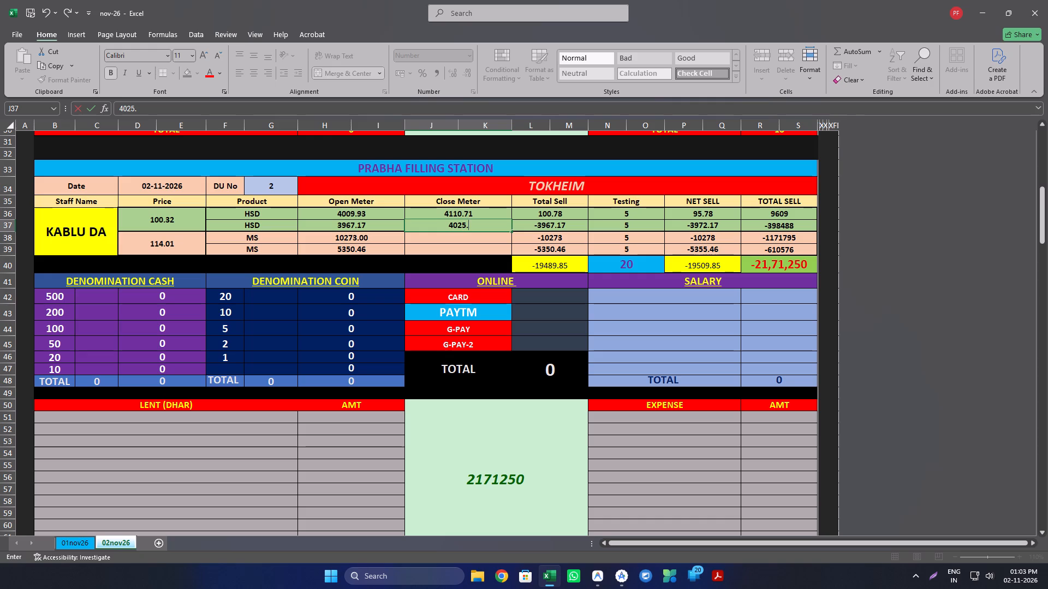
text(52)
key(Return)
Enter the DU No 2 close meter readings for the two MS rows as 10388.05 and 5390.08.
text(10385)
key(BackSpace)
text(8.)
text(05)
key(Return)
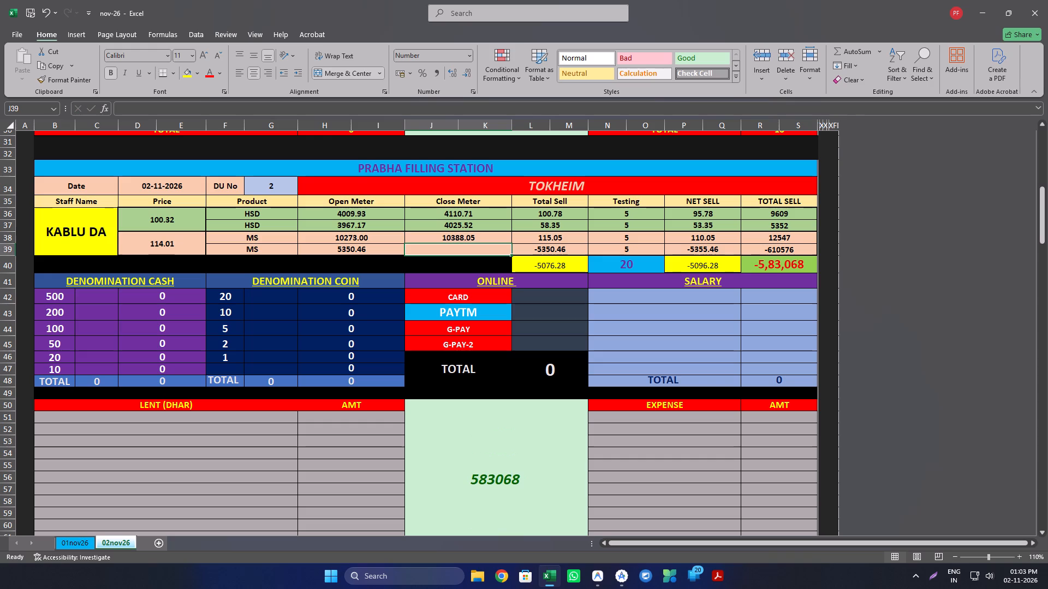
text(5390)
key(period)
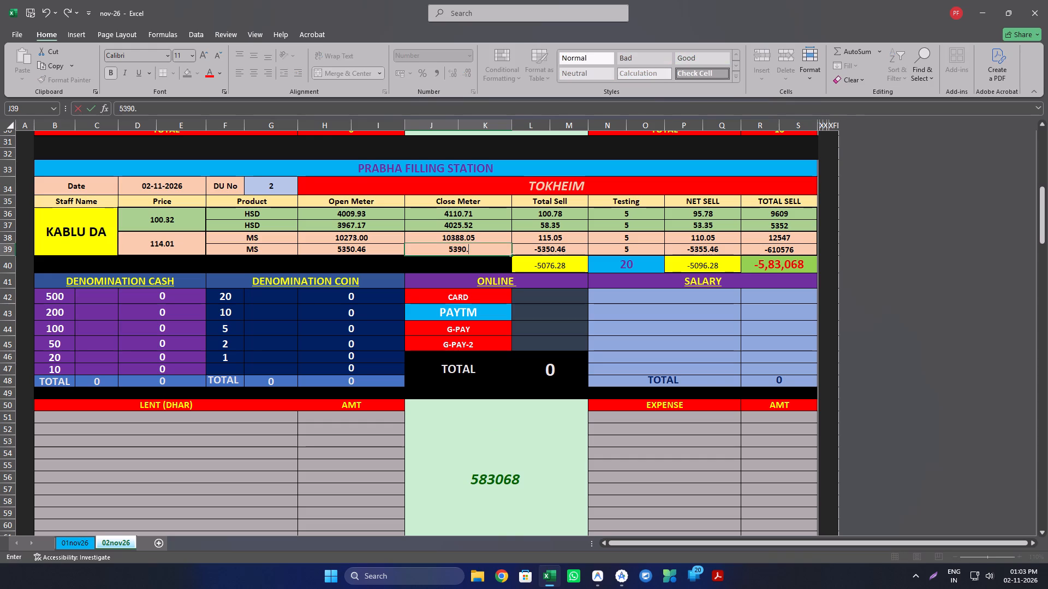
key(0)
key(8)
key(Return)
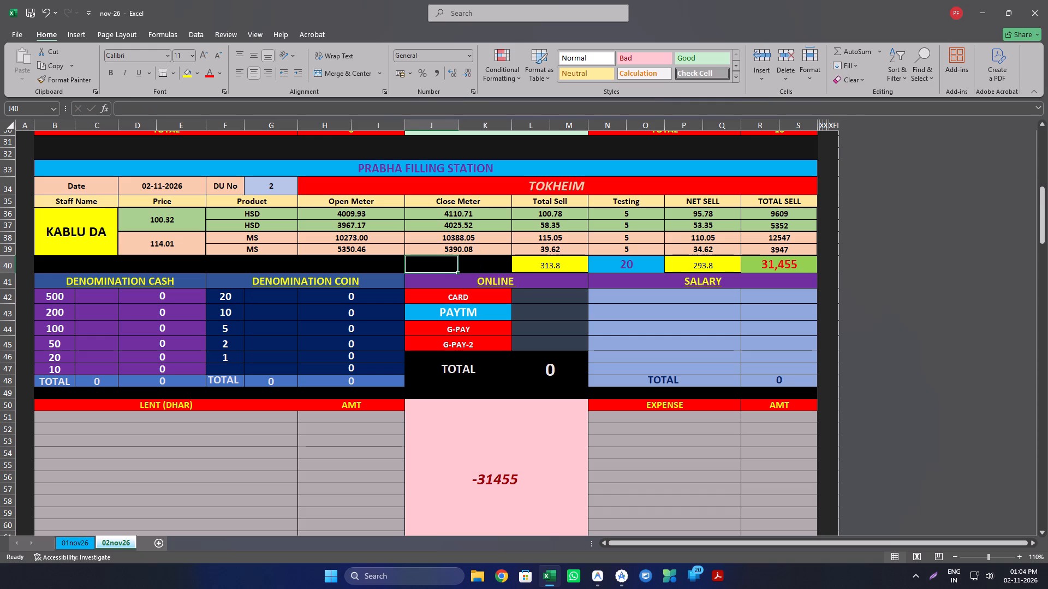
Select the empty count cell for the 500 note in the DU No 2 cash denominations.
click(105, 297)
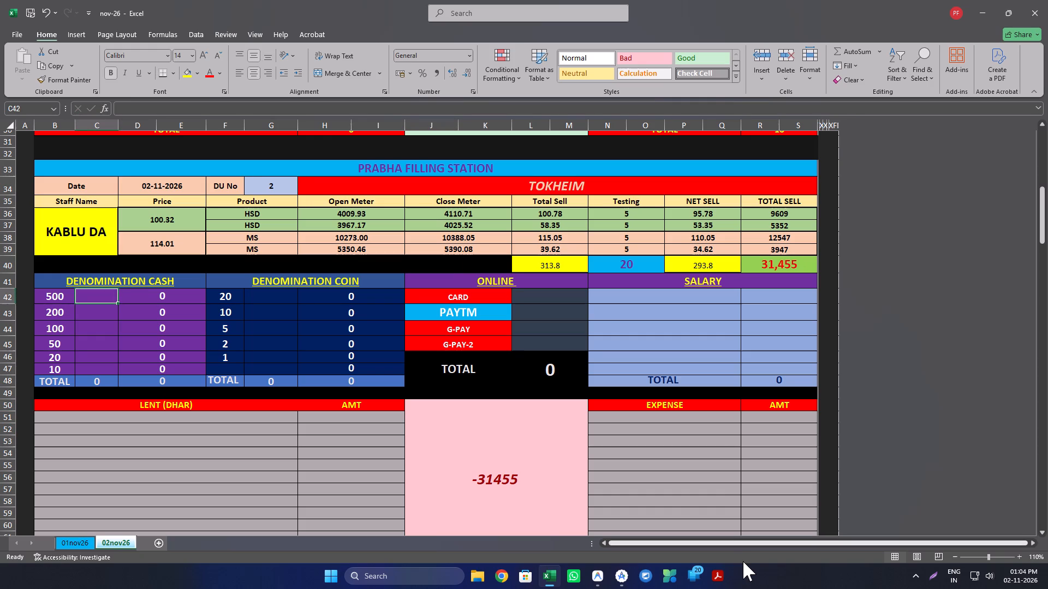
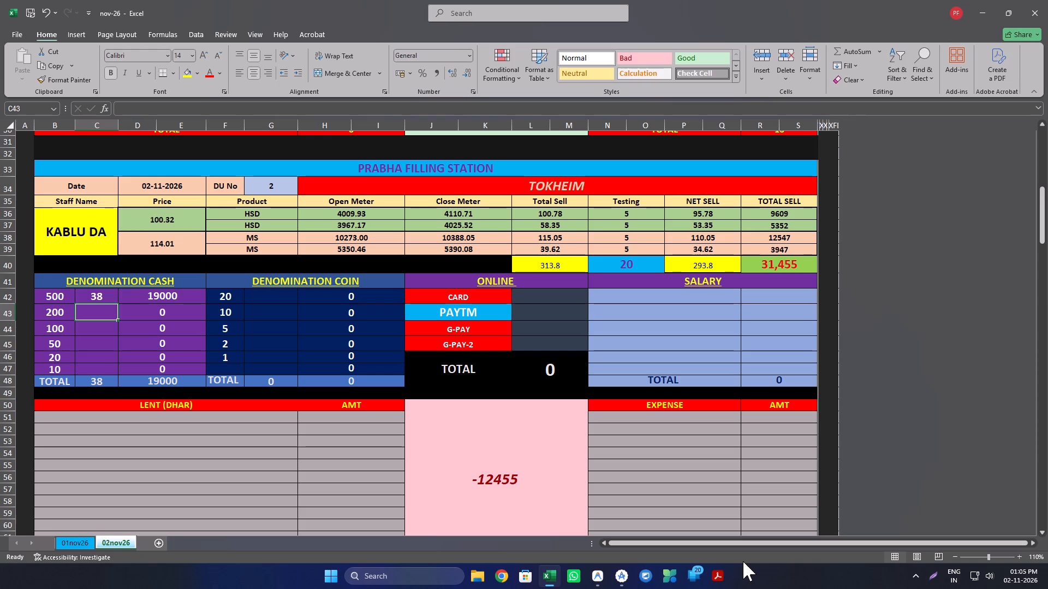
Enter the DU No 2 cash note counts as 5 for 200, 31 for 100 and 9 for 50.
key(5)
key(Return)
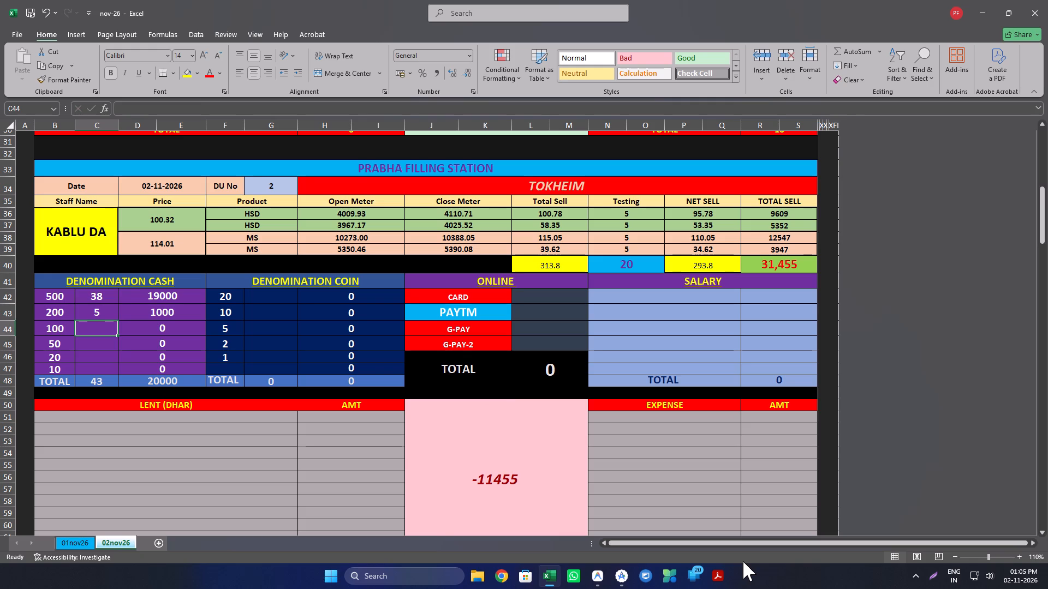
text(31)
key(Return)
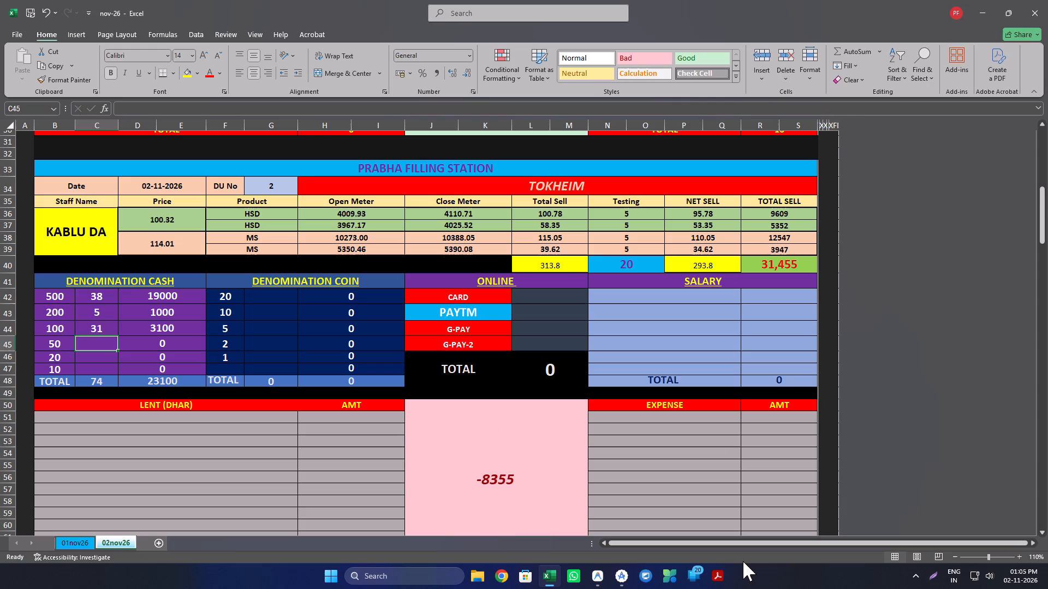
key(9)
key(Return)
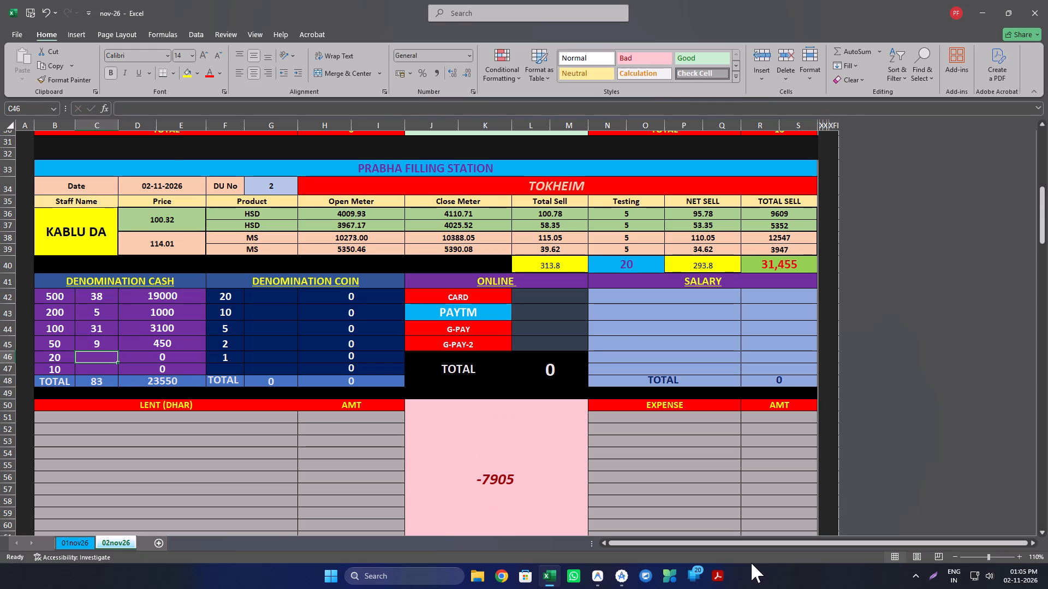
Correct the DU No 2 count of 50 notes to 10.
scroll(759, 549, up, 14)
scroll(750, 535, down, 8)
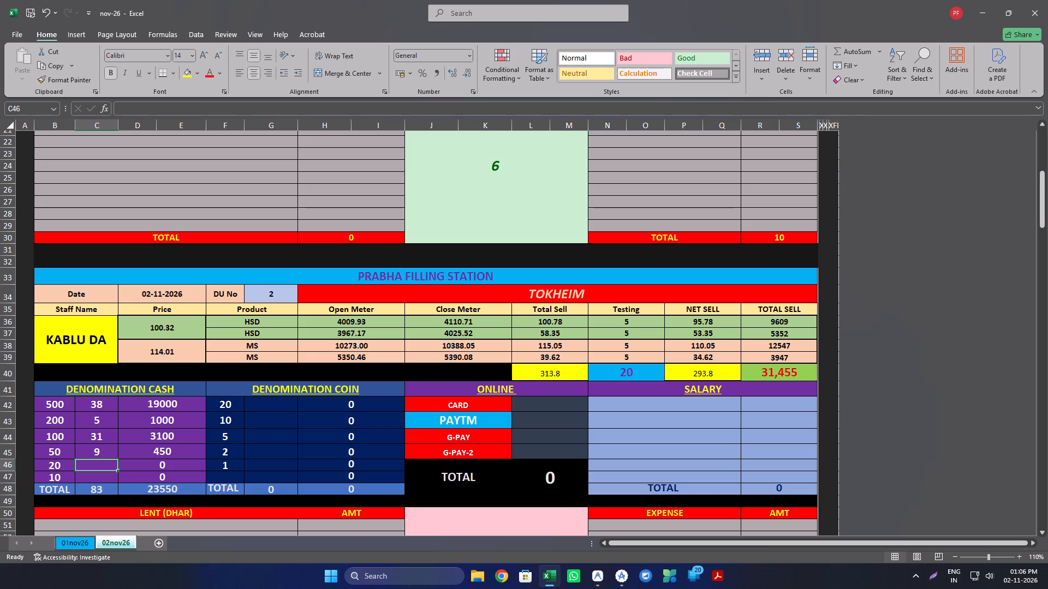
key(Up)
text(10)
key(Return)
Enter the DU No 2 cash note counts as 13 for 20 and 19 for 10.
scroll(394, 446, down, 3)
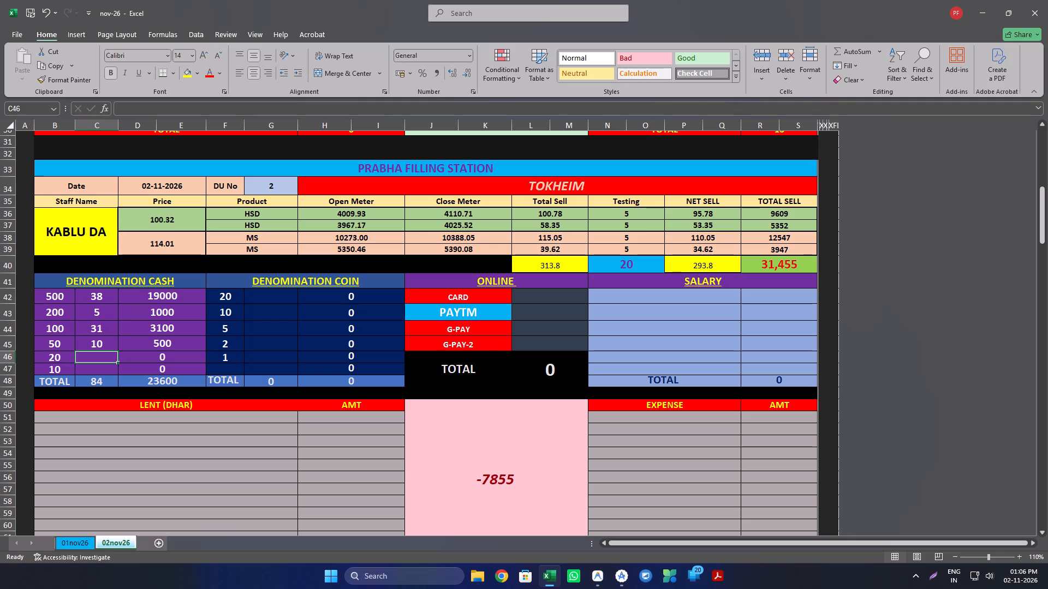
text(13)
key(Return)
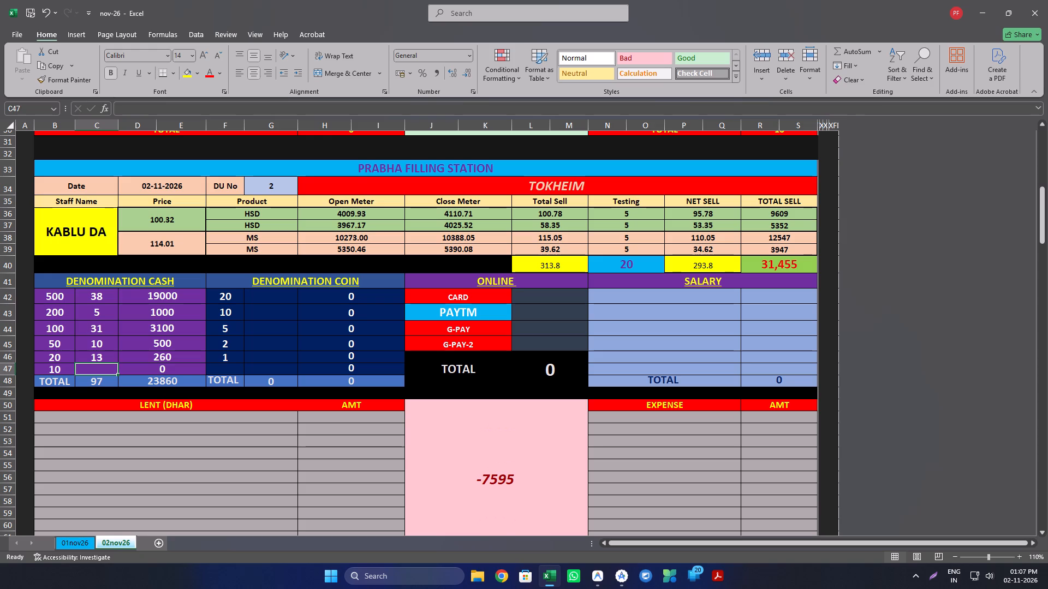
text(19)
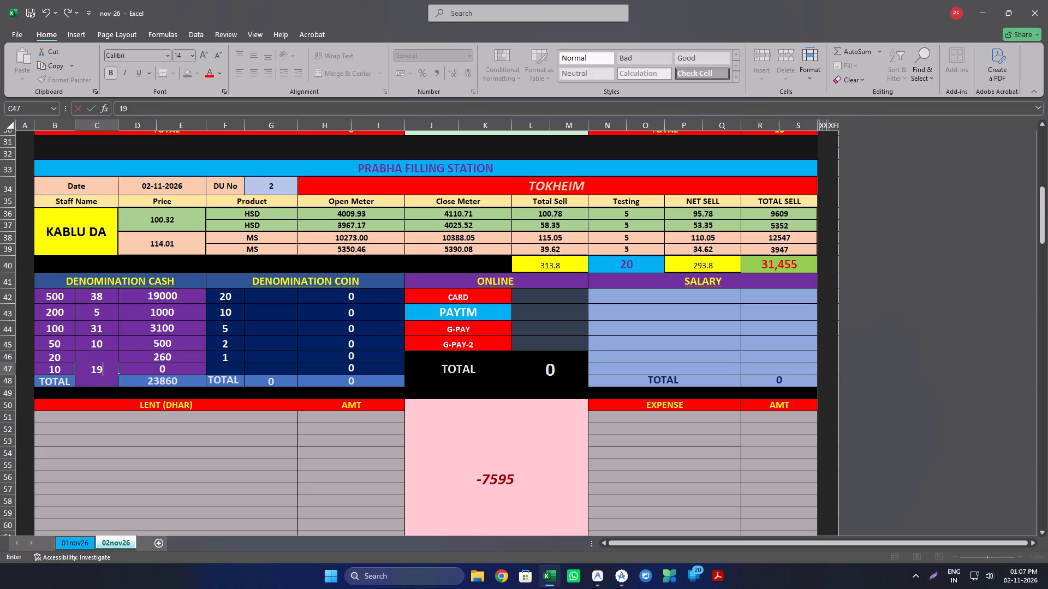
key(Return)
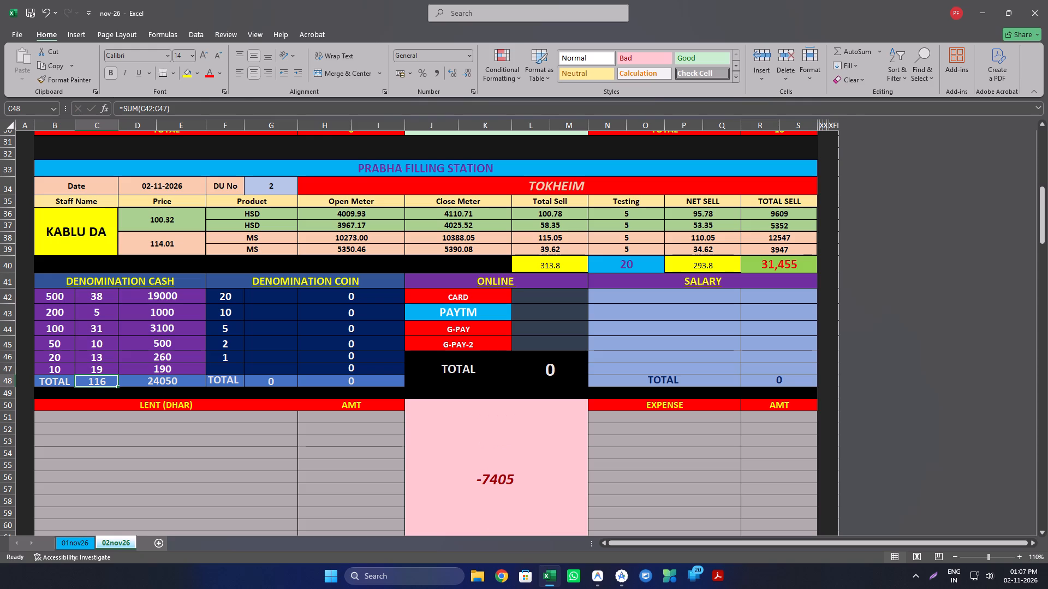
Enter the DU No 2 coin counts as 1 for 10, 2 for 5, 6 for 2 and 2 for 1.
key(Right)
key(Right)
key(Up)
key(Up)
key(Right)
key(Right)
key(Up)
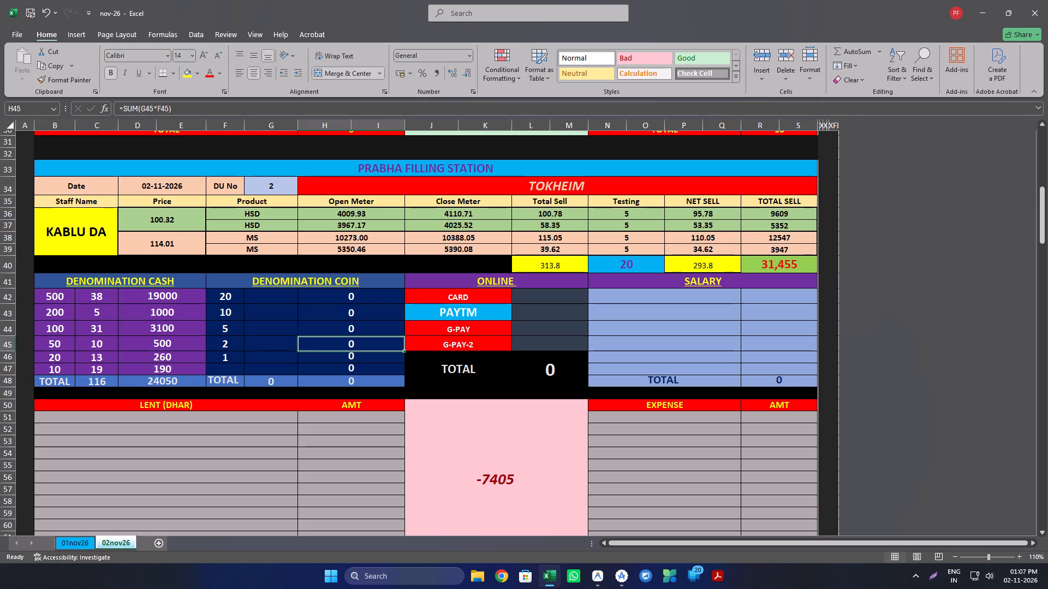
key(Up)
key(Down)
key(Up)
key(Left)
key(Left)
key(Up)
key(Right)
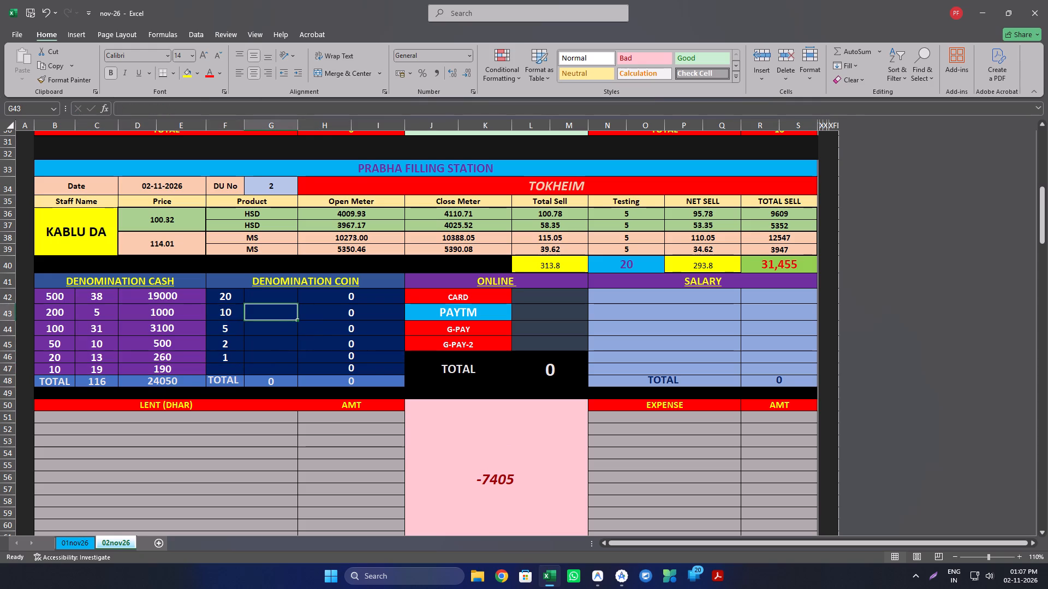
key(1)
key(Return)
key(2)
key(Return)
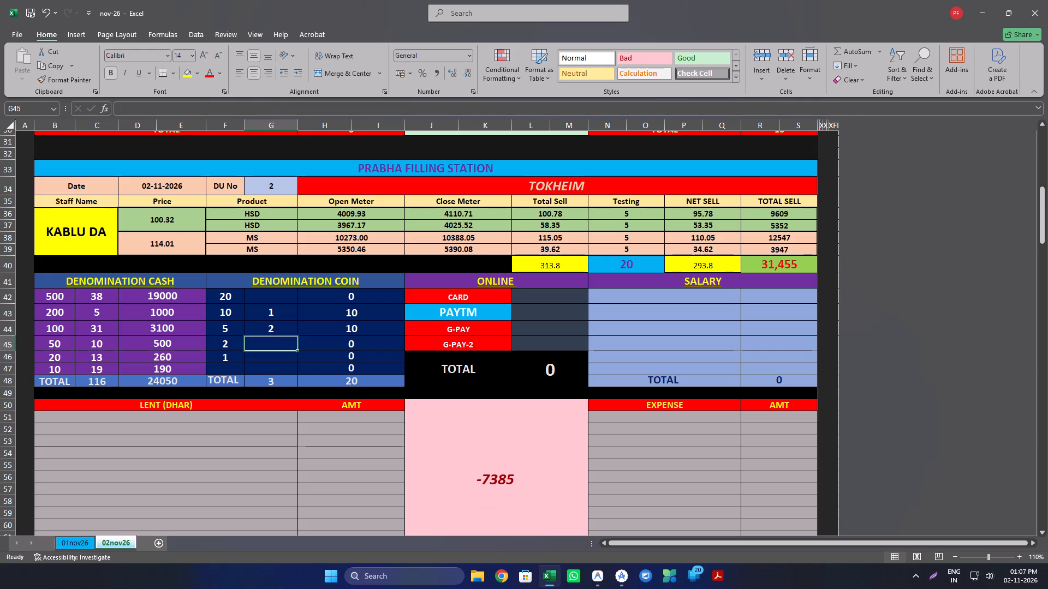
key(6)
key(Return)
key(2)
key(Return)
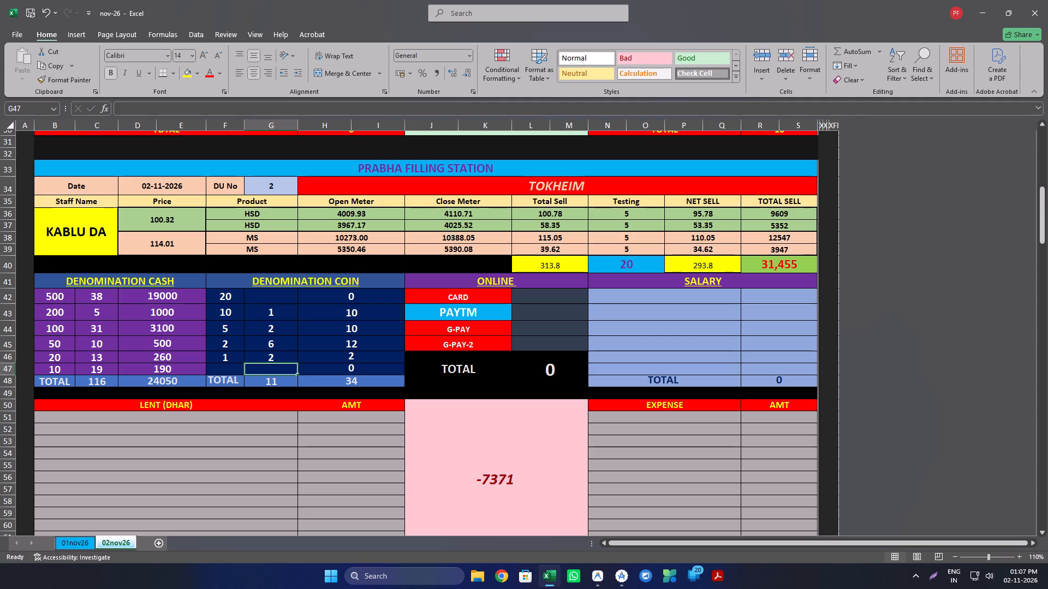
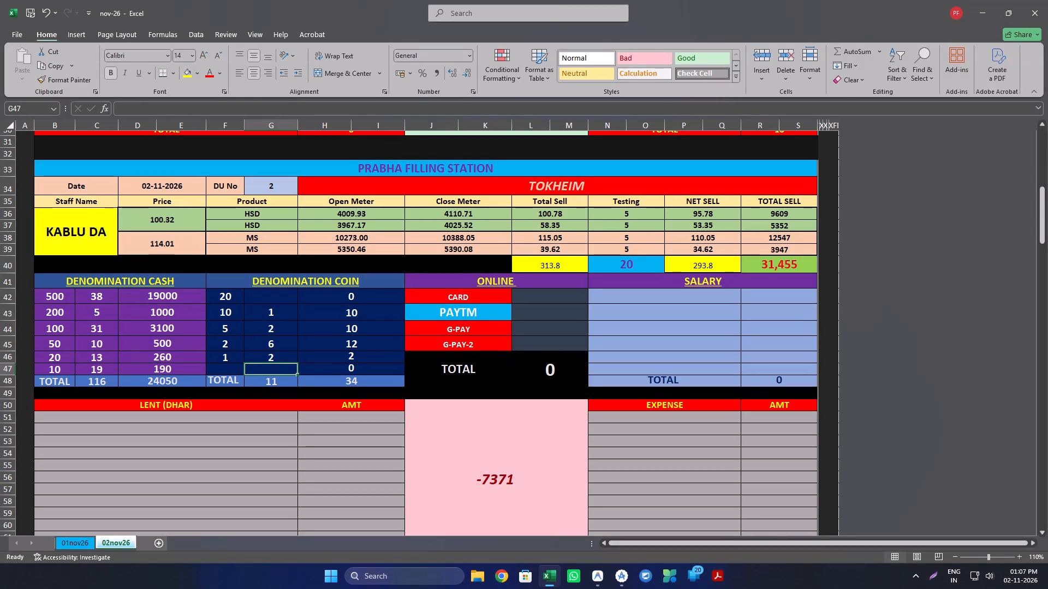
Enter the DU No 2 PAYTM online payment as 7078.
click(537, 309)
text(7078)
key(Return)
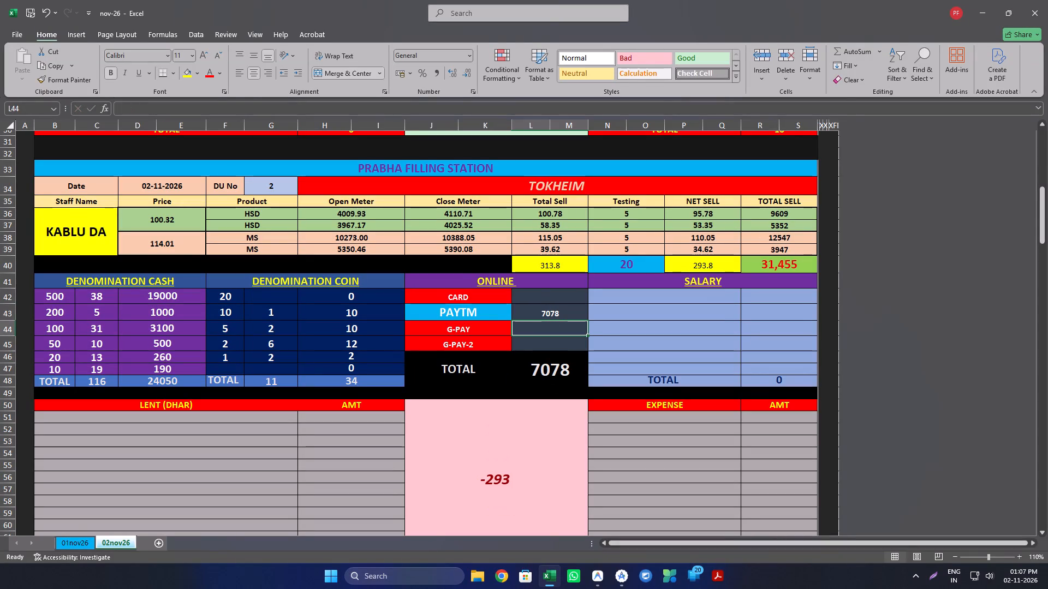
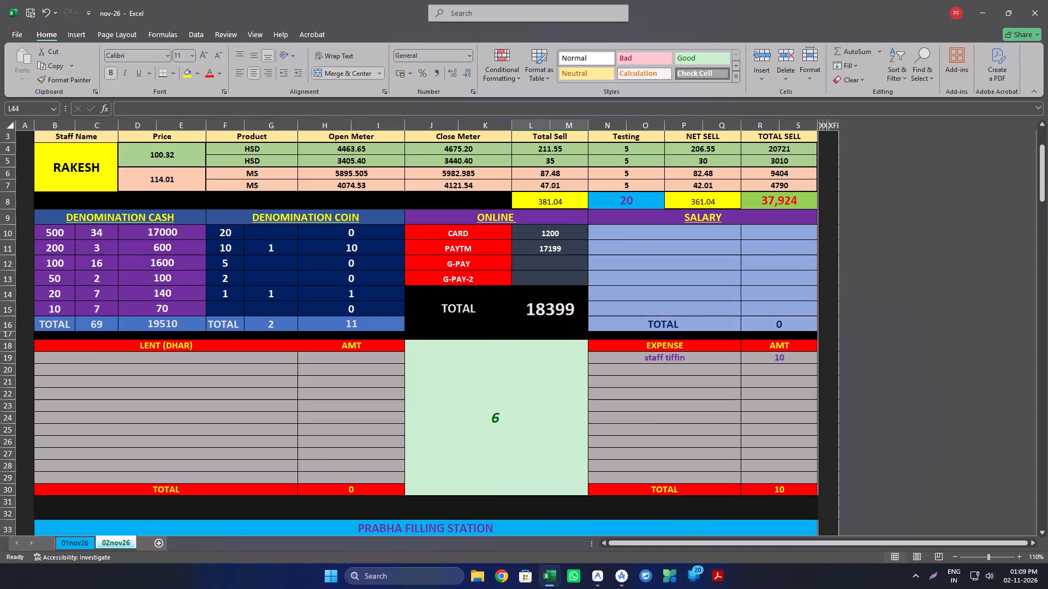
Enter the DU No 2 CARD online payment as 450.
scroll(549, 310, down, 12)
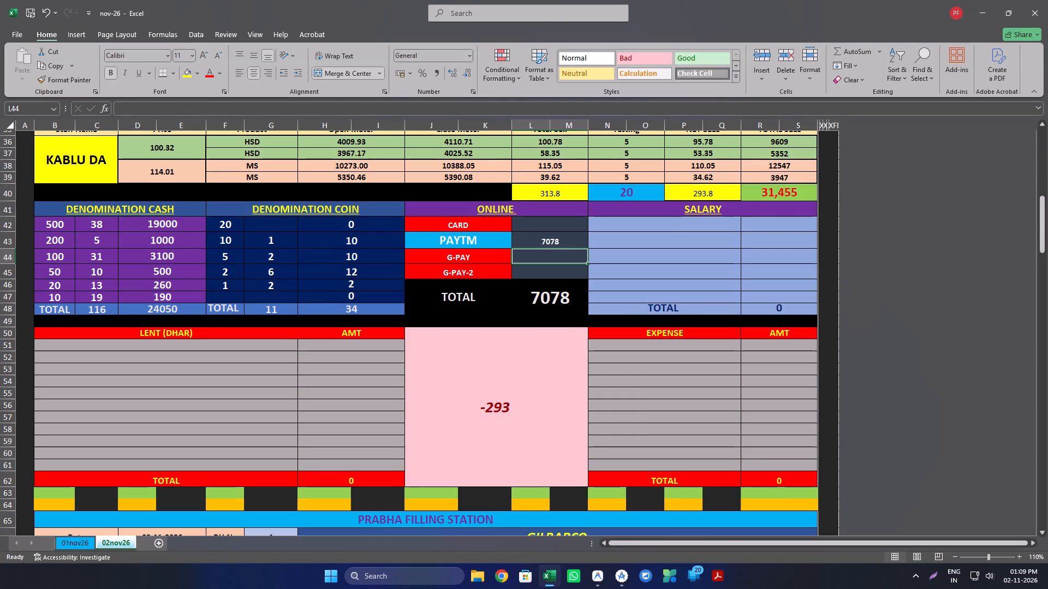
click(551, 222)
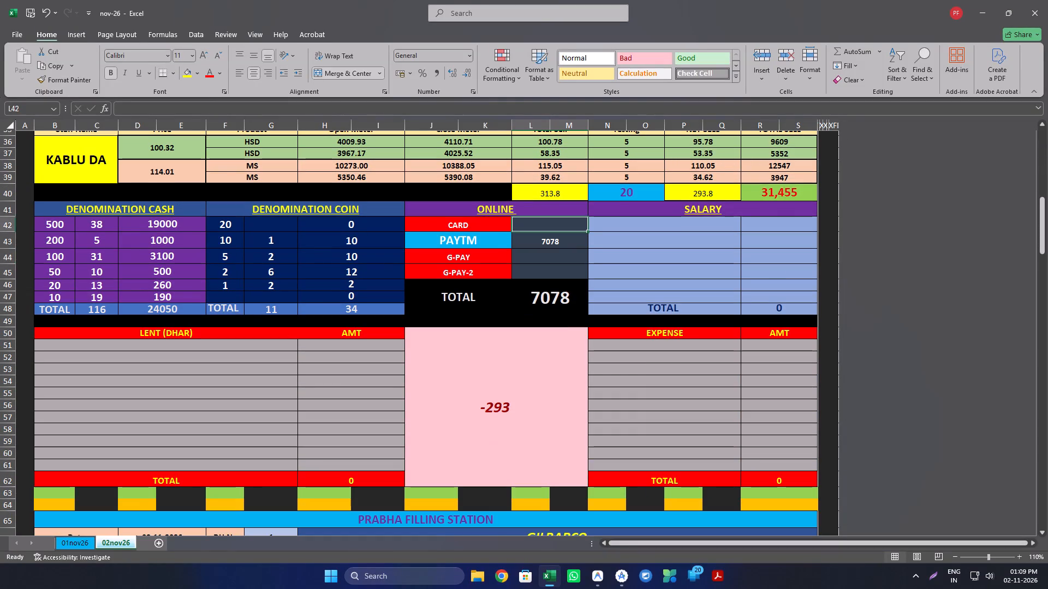
text(450)
key(Return)
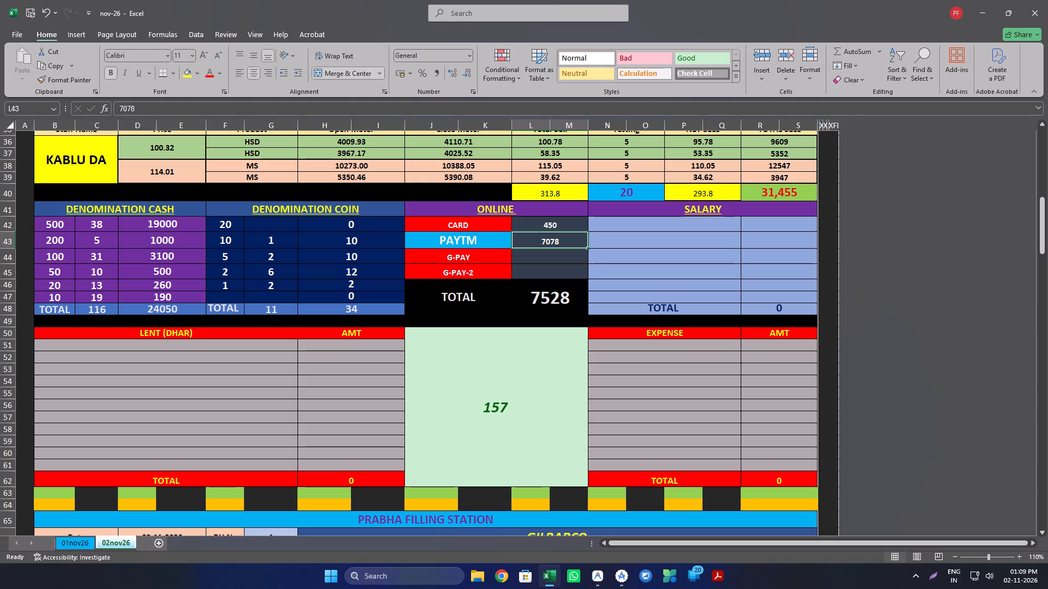
Correct the DU No 2 cash note counts to 30 for 100s, 9 for 50s and 12 for 20s.
click(93, 258)
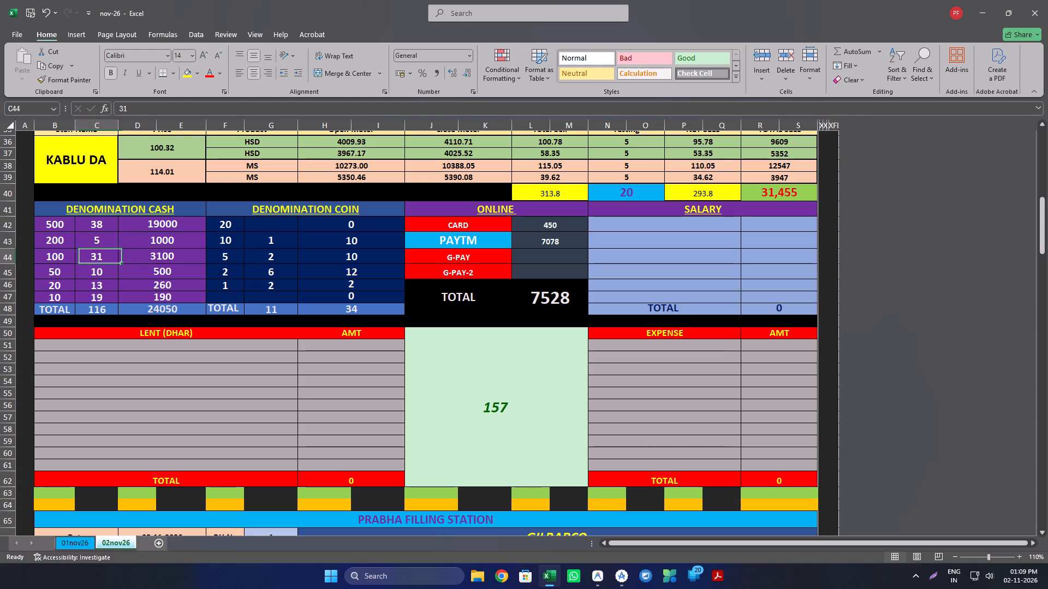
text(30)
key(Return)
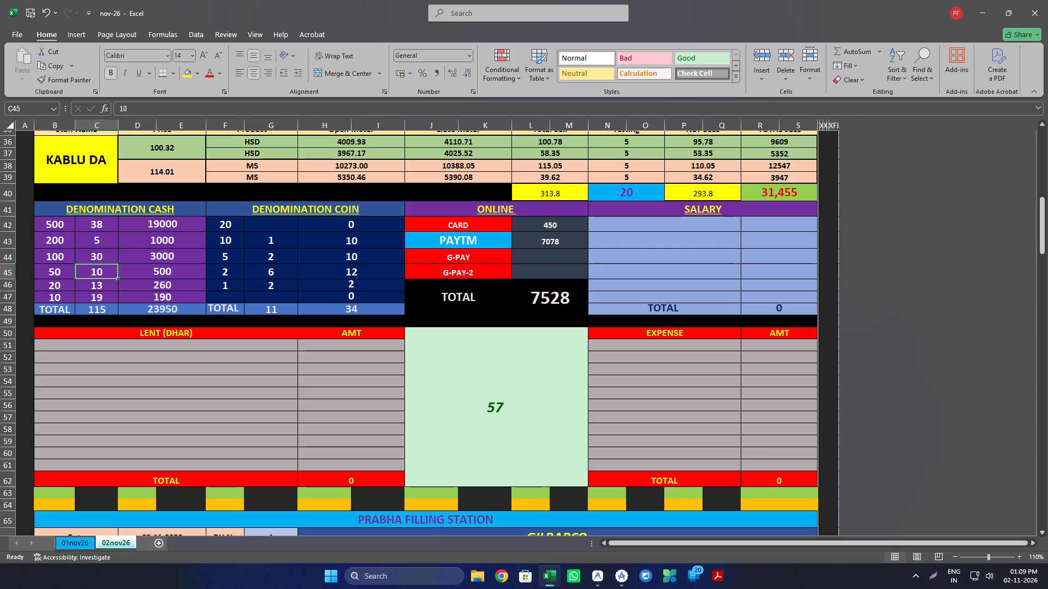
key(9)
key(Return)
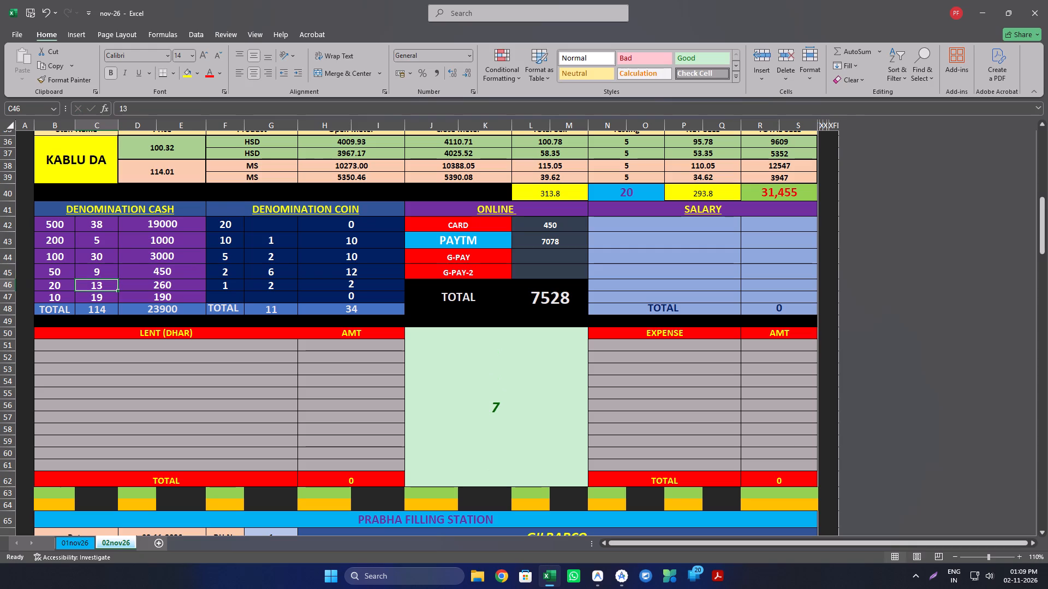
text(12)
key(Return)
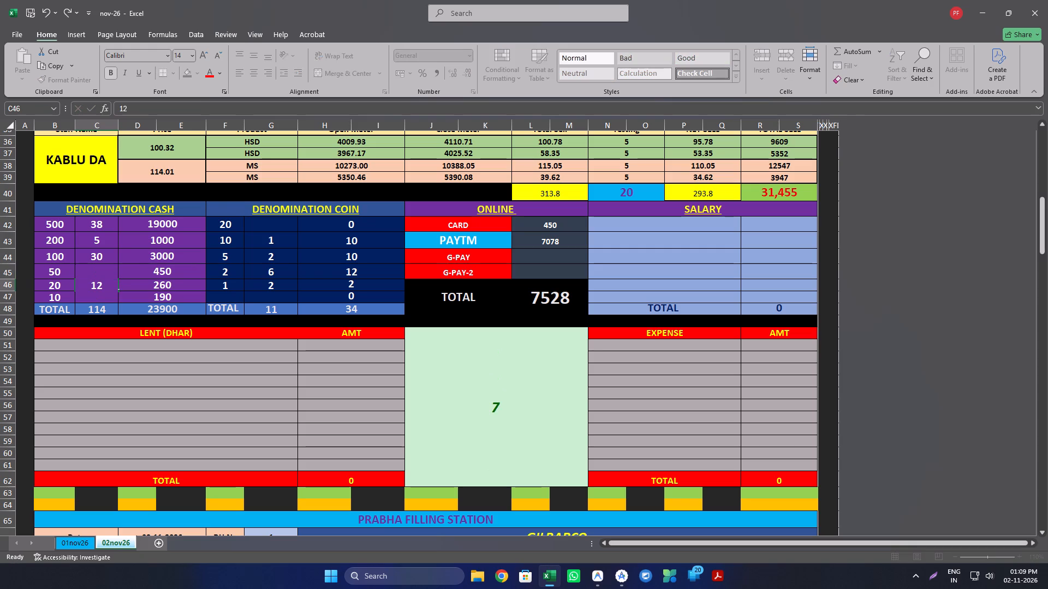
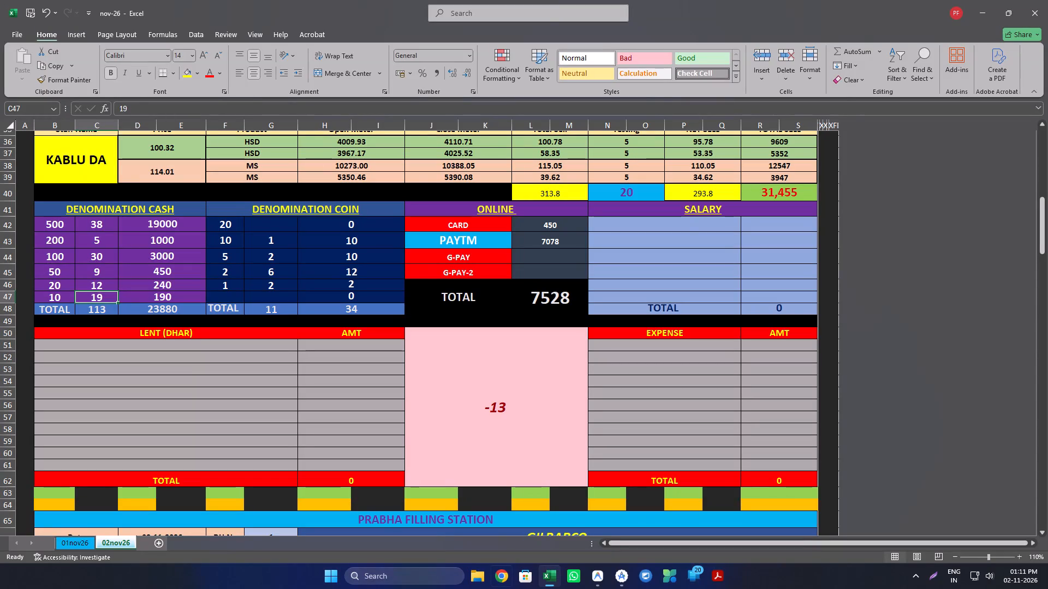
Enter 20 as the amount in the first expense row of the DU No 2 section.
click(767, 350)
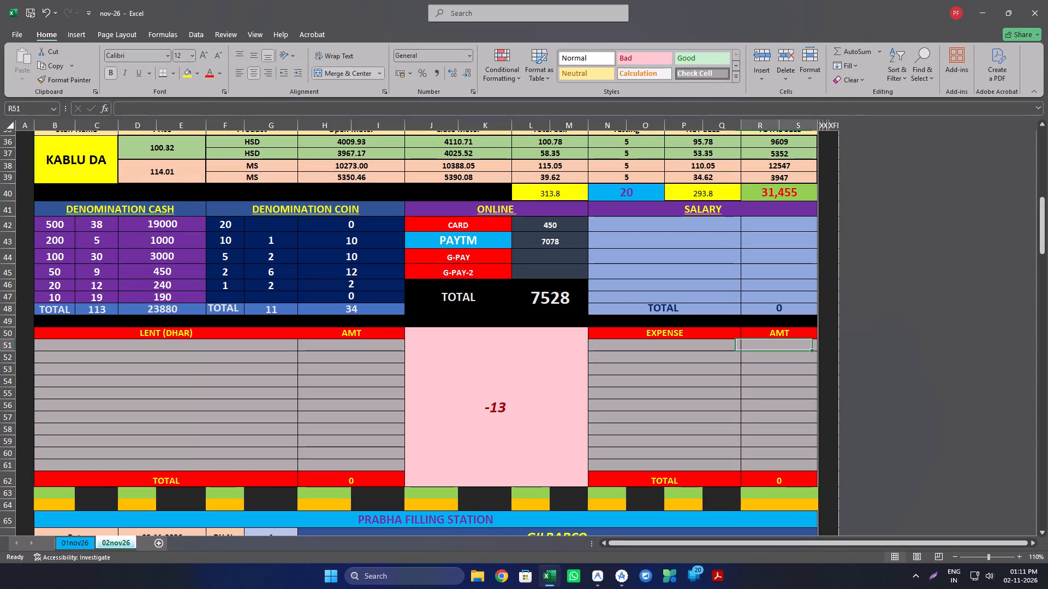
text(20)
key(Return)
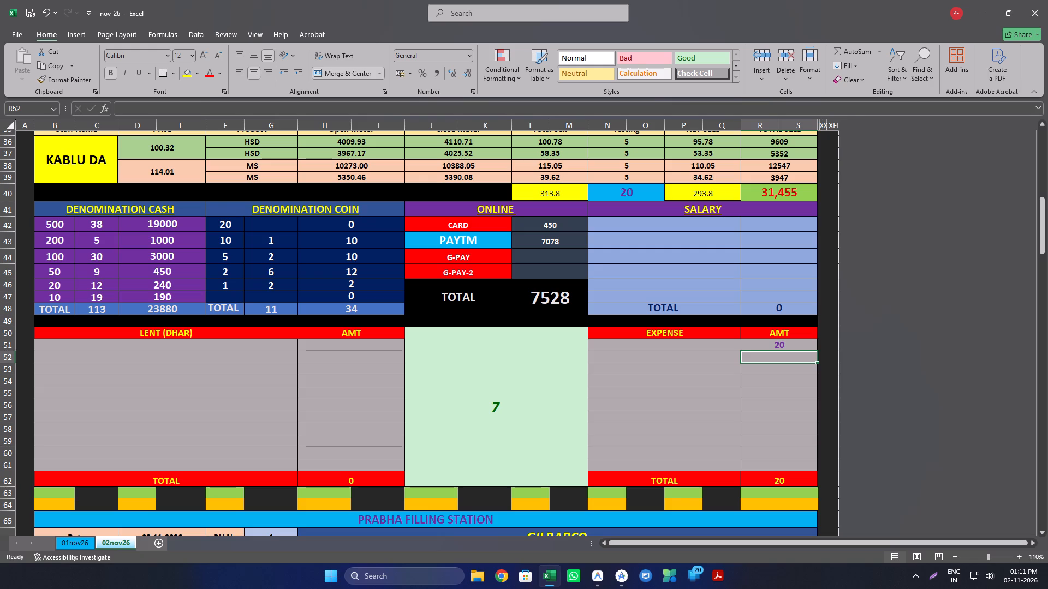
Select the note count for the 10s in the DU No 2 cash denominations.
click(94, 294)
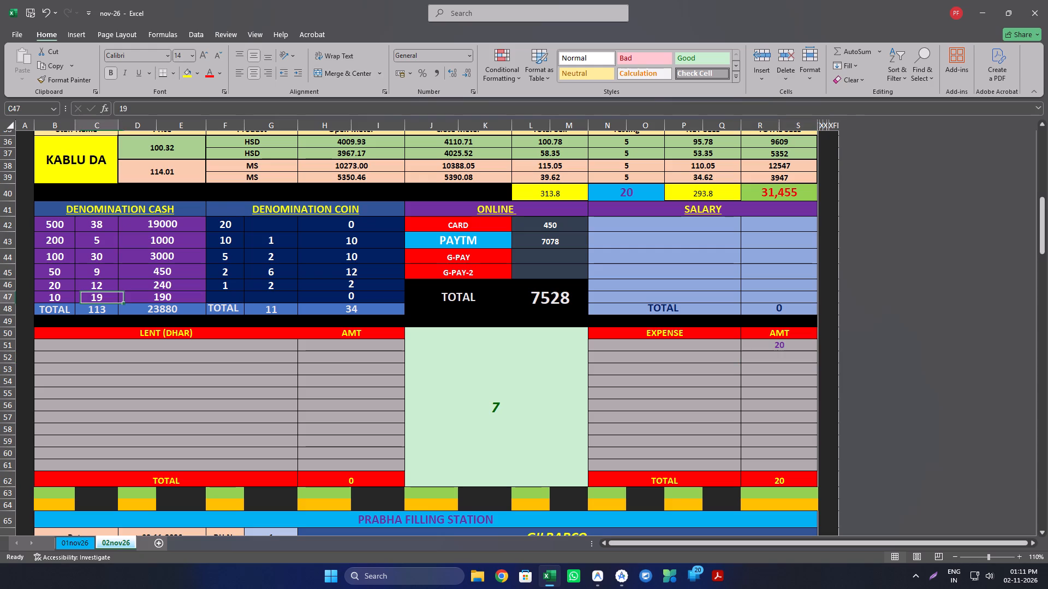
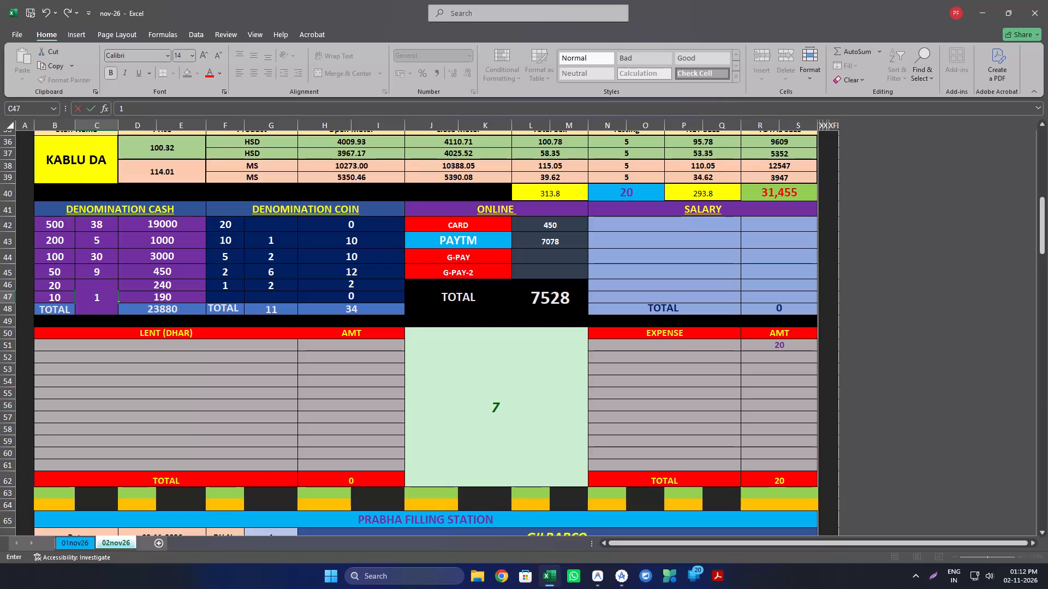
Set the 10s note count to 17 in the DU No 2 cash denominations.
key(7)
key(Return)
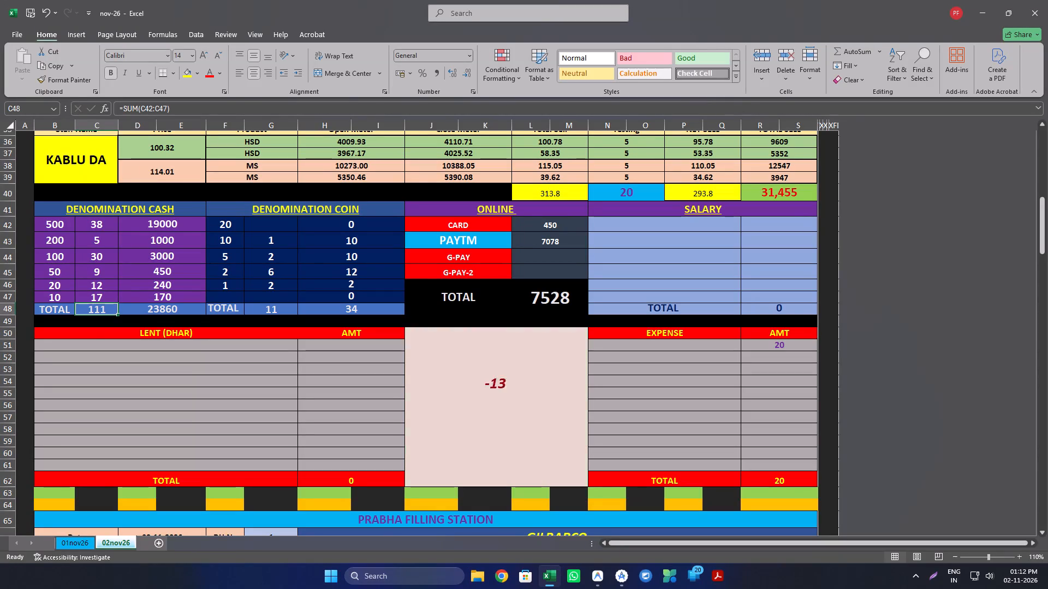
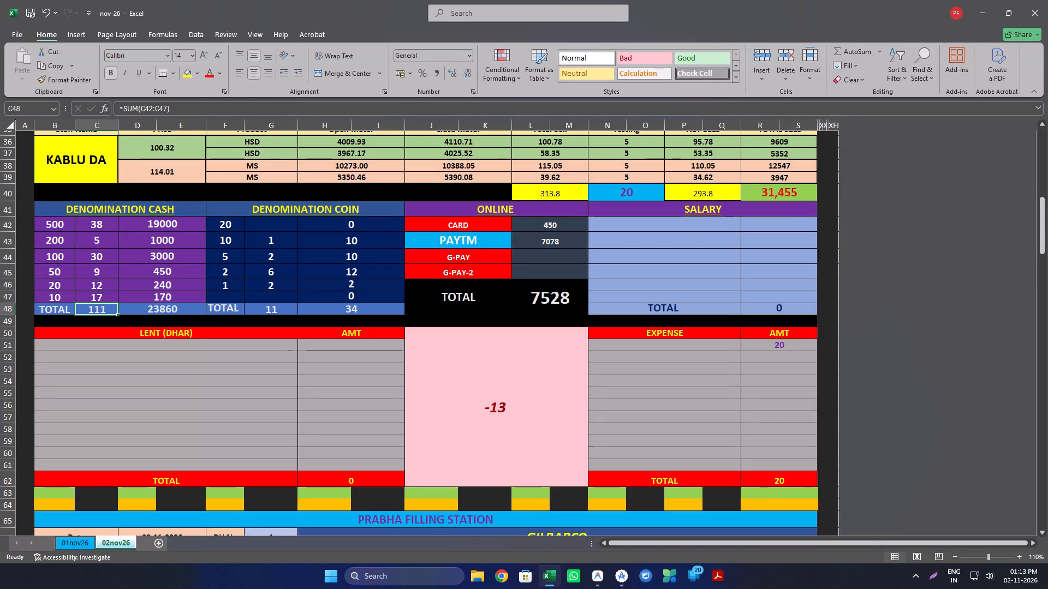
Label the first expense entry of DU No 2 as "staff tiffin" beside its amount.
click(680, 341)
text(staff)
key(space)
text(tiffi)
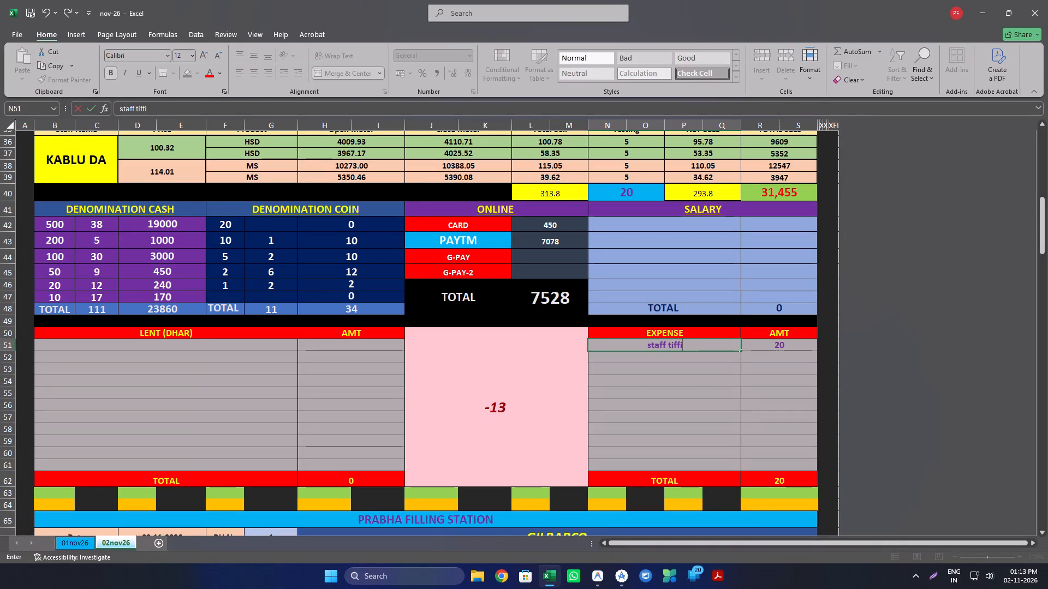
key(n)
key(Return)
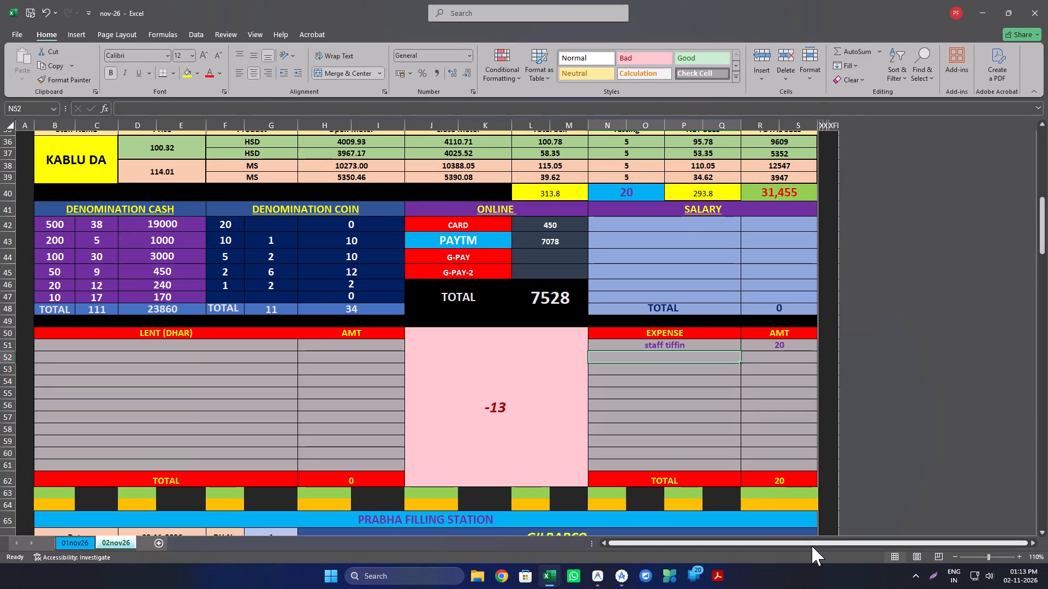